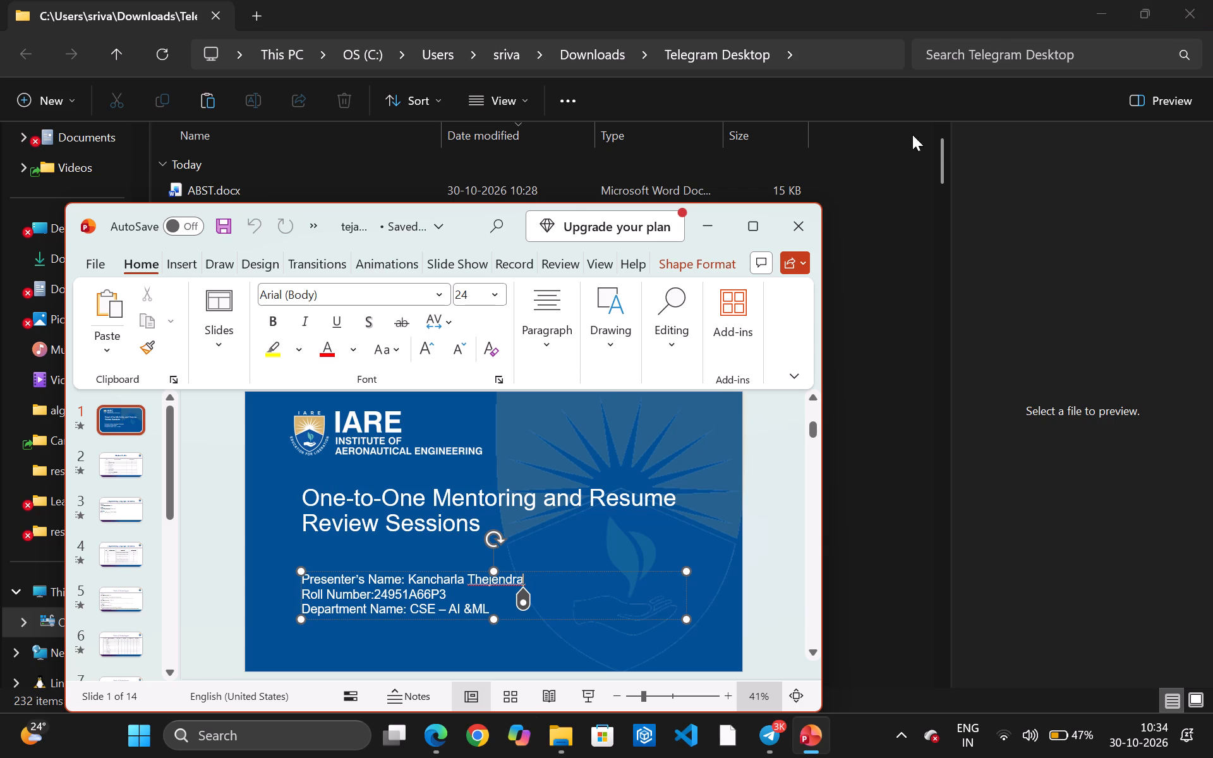
Replace the presenter's name on the title slide with the new student's name.
left_click(760, 215)
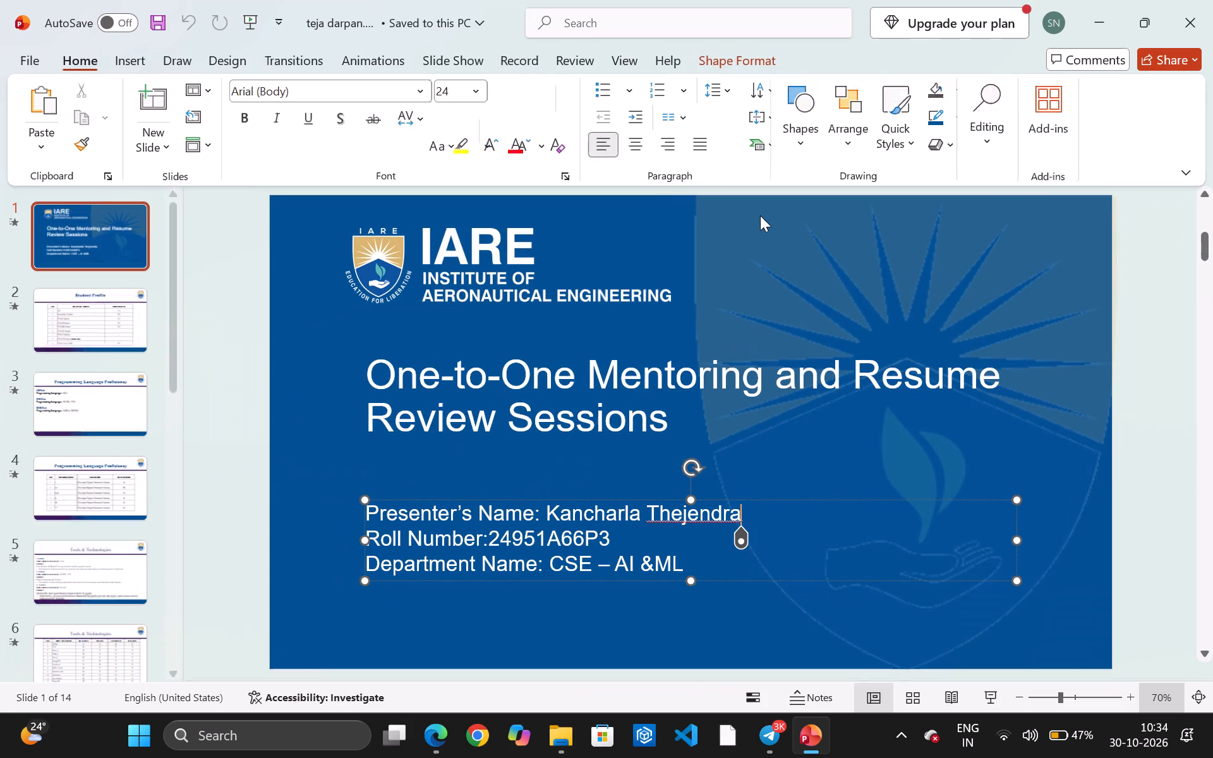
key("BackSpace")
key("BackSpace")
key("BackSpace")
key("BackSpace")
key("BackSpace")
key("BackSpace")
key("BackSpace")
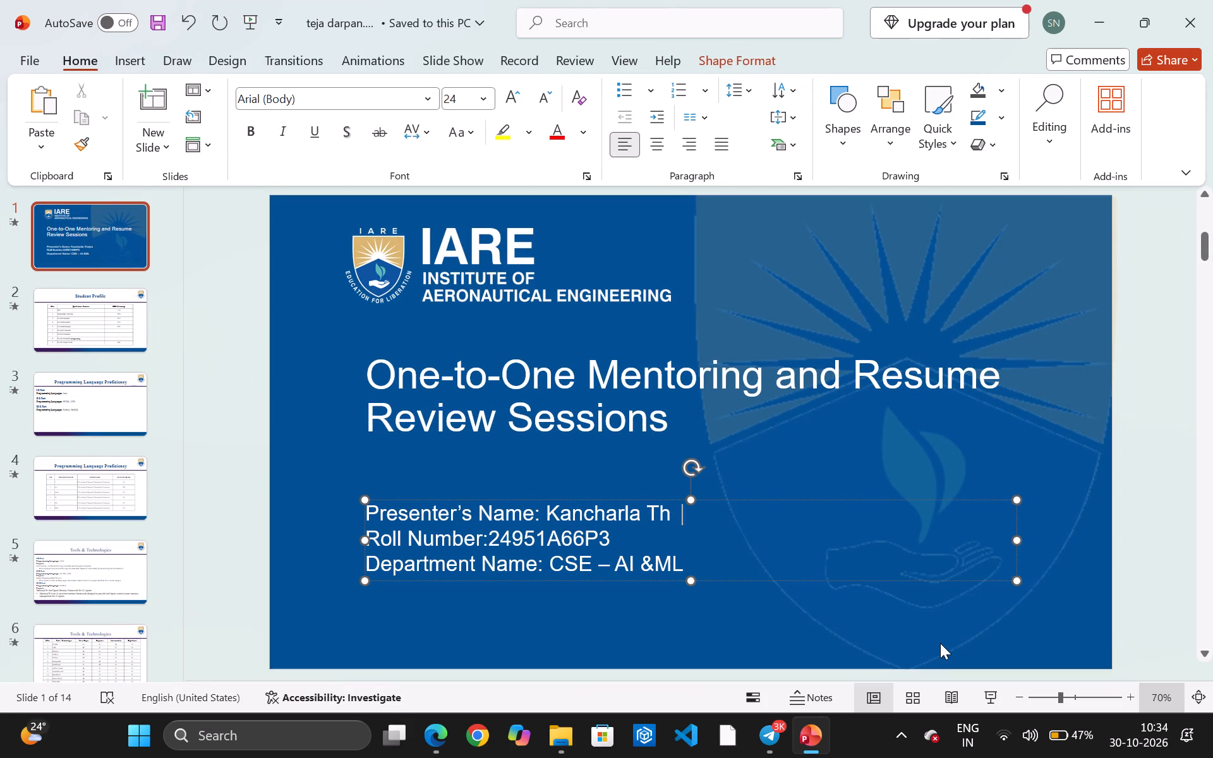
key("BackSpace")
key("BackSpace")
key("BackSpace")
key("BackSpace")
key("BackSpace")
key("BackSpace")
key("BackSpace")
key("BackSpace")
key("BackSpace")
key("BackSpace")
key("BackSpace")
key("BackSpace")
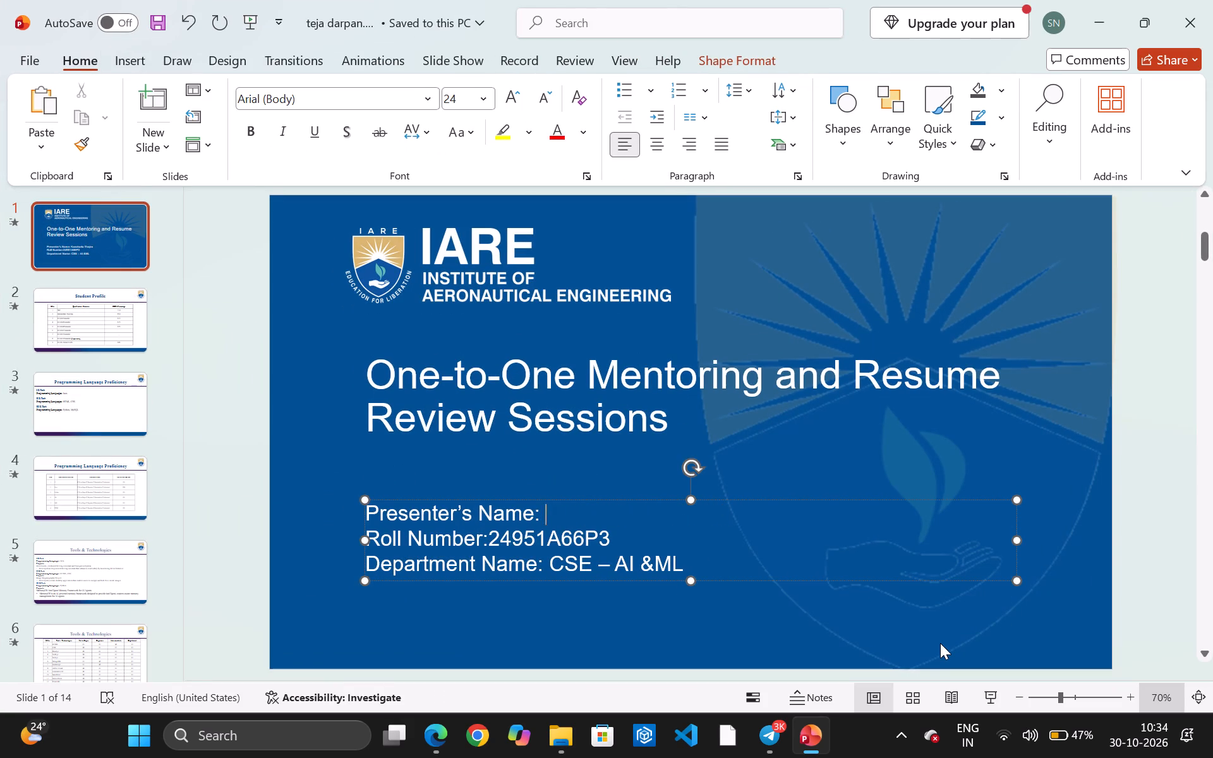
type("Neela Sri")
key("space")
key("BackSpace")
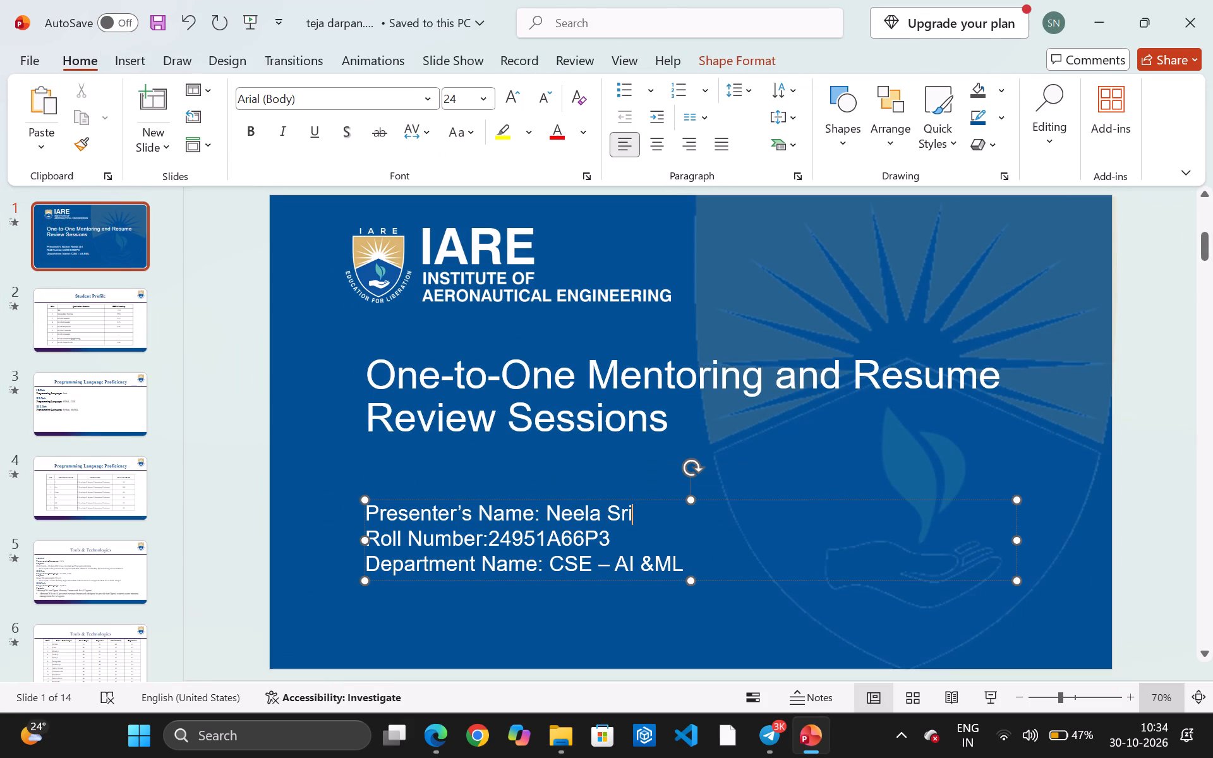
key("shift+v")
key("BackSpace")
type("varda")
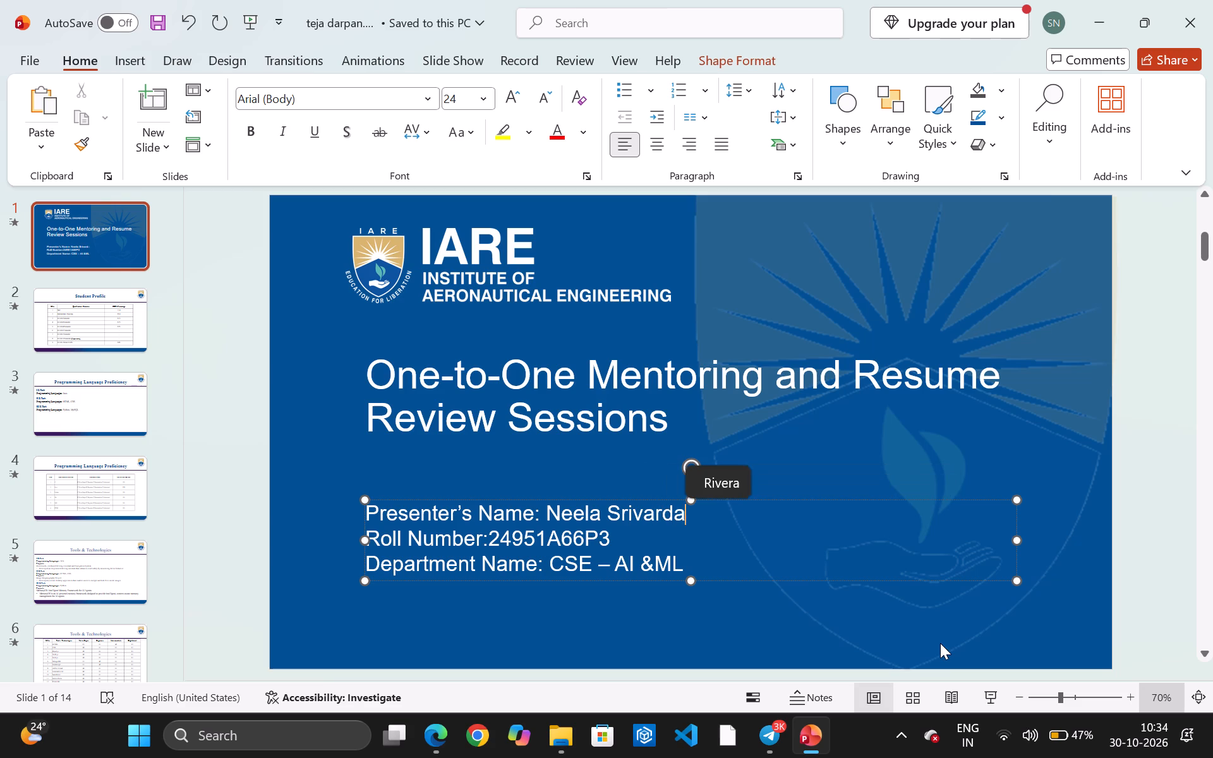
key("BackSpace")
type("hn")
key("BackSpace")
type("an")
Replace the last two characters of the roll number on the title slide to match the new student's.
left_click(690, 532)
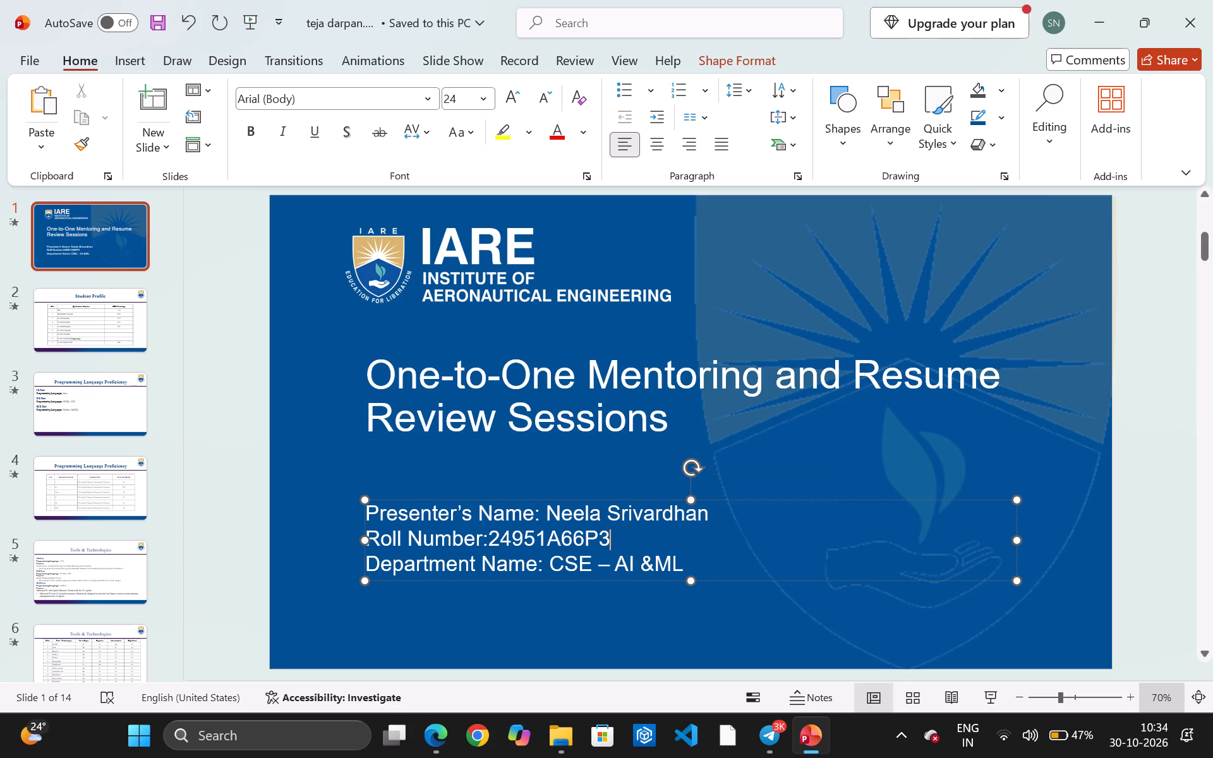
key("BackSpace")
key("BackSpace")
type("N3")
Set the SSC score in the Student Profile table on slide 2 to 9.2.
left_click(86, 333)
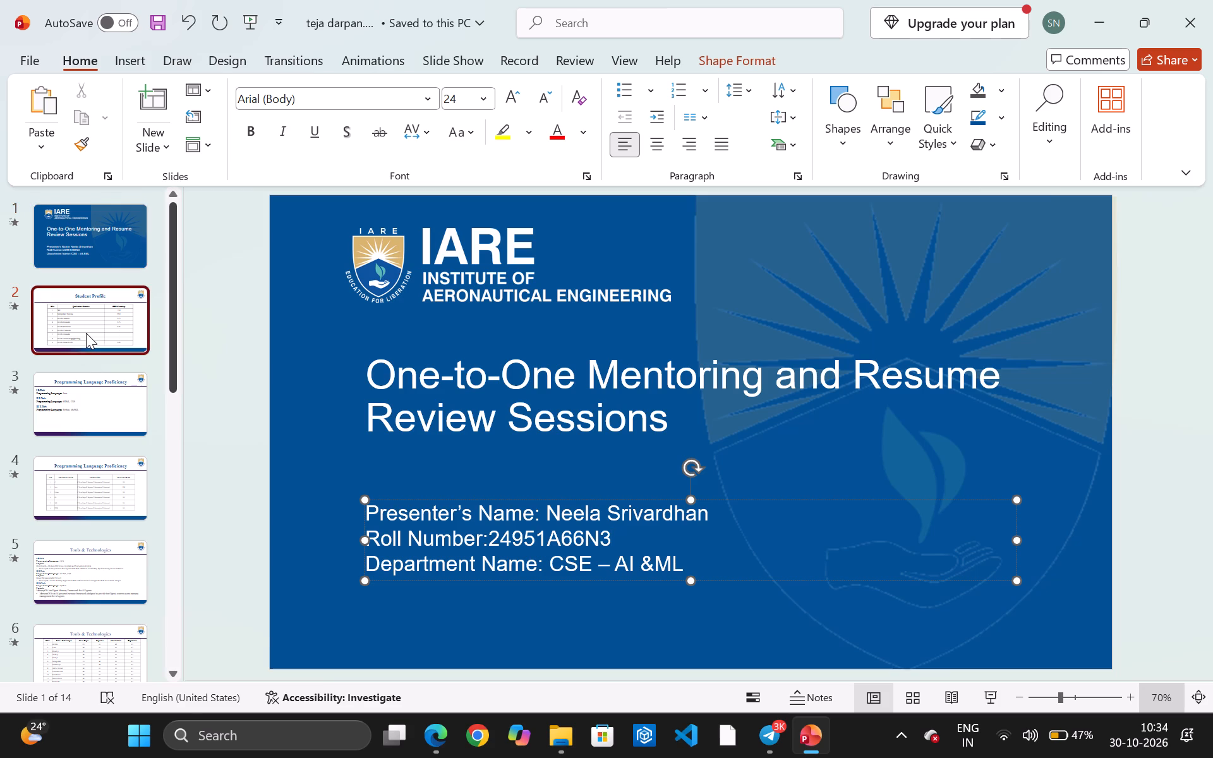
left_click(963, 352)
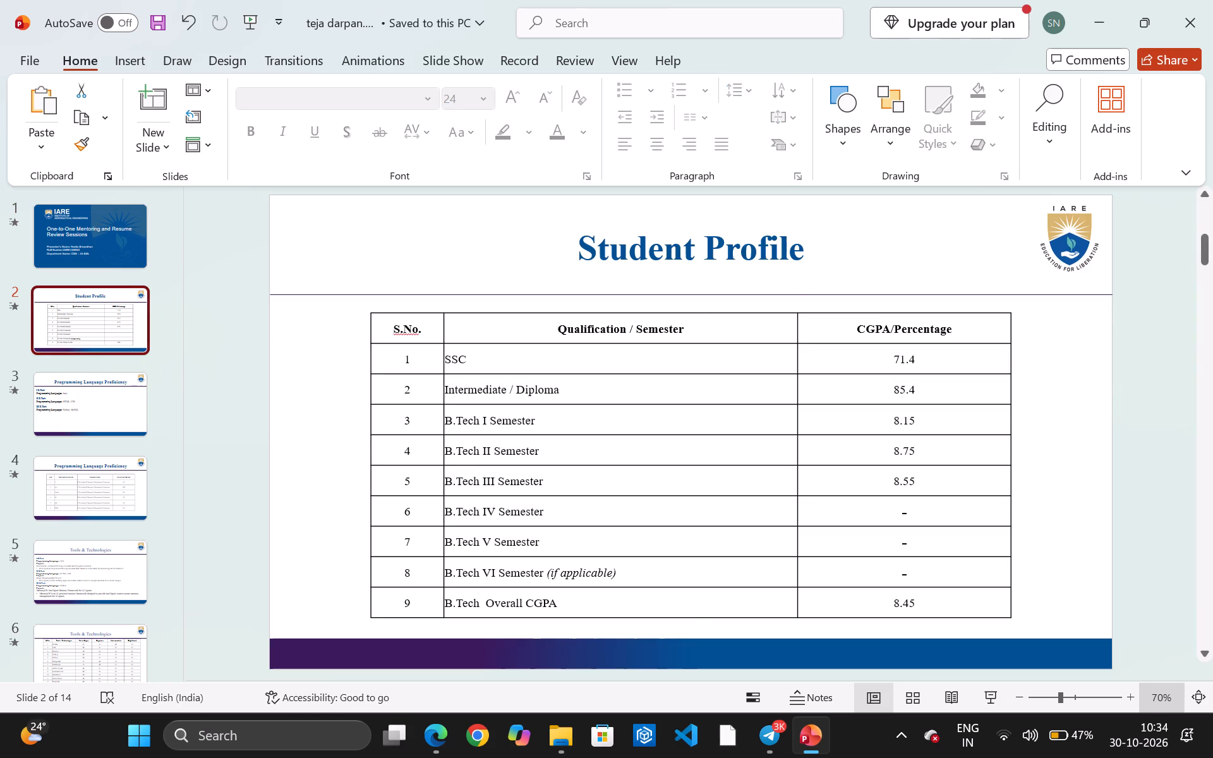
key("BackSpace")
key("BackSpace")
key("BackSpace")
key("BackSpace")
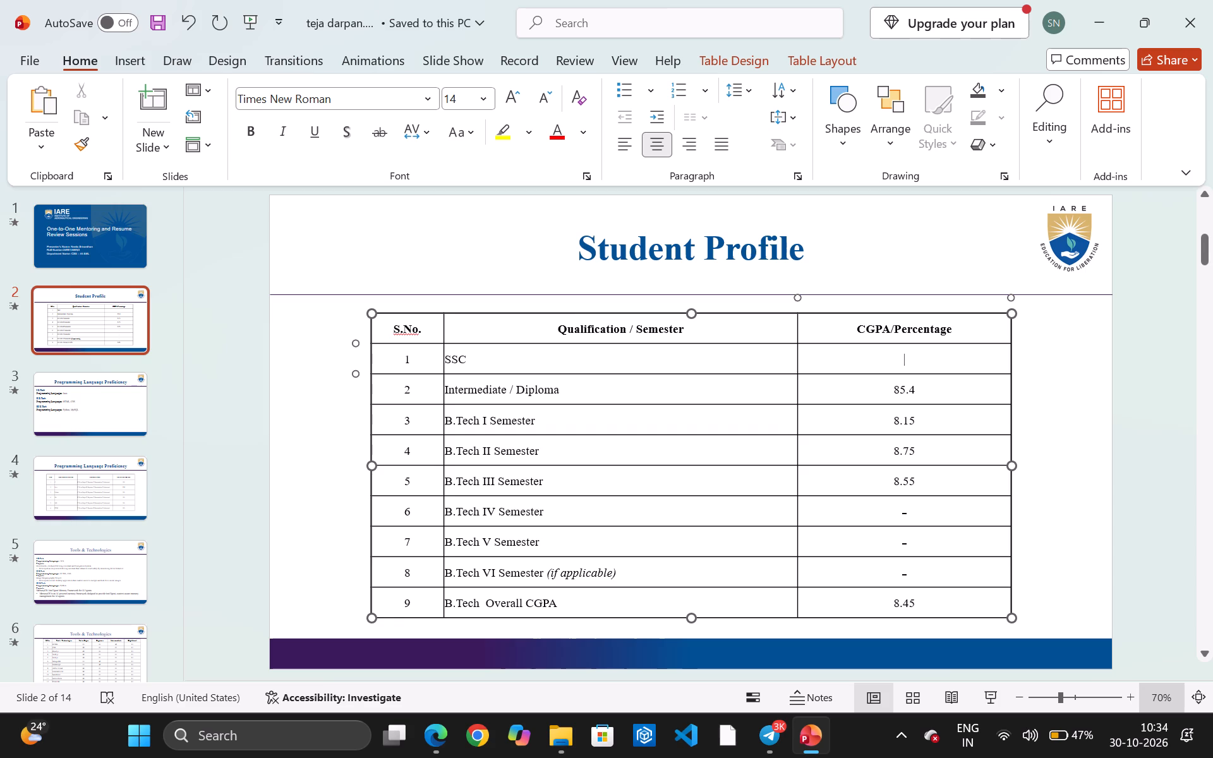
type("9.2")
Set the Intermediate / Diploma score in the Student Profile table to 97.7.
left_click(924, 380)
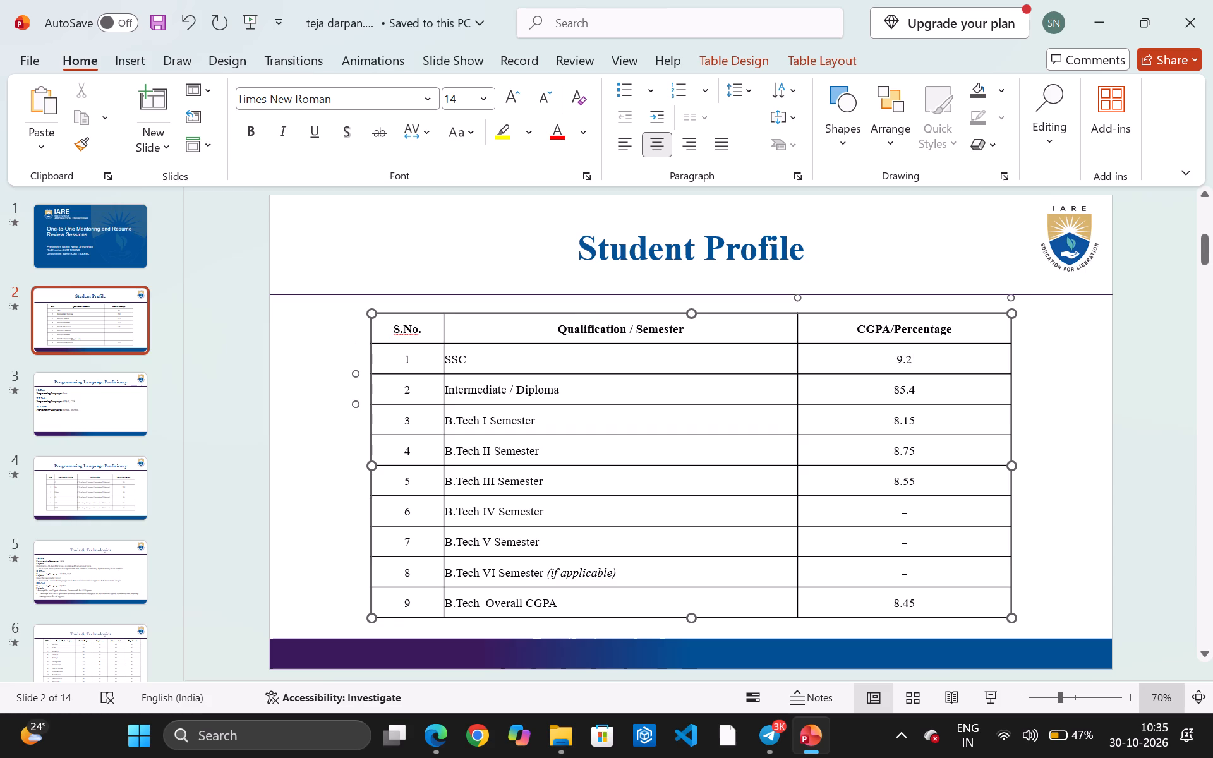
left_click(925, 390)
key("BackSpace")
key("BackSpace")
key("BackSpace")
key("BackSpace")
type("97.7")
Set the CGPA for B.Tech I Semester to 8.25 and for B.Tech II Semester to 8.30.
left_click(929, 425)
key("BackSpace")
key("BackSpace")
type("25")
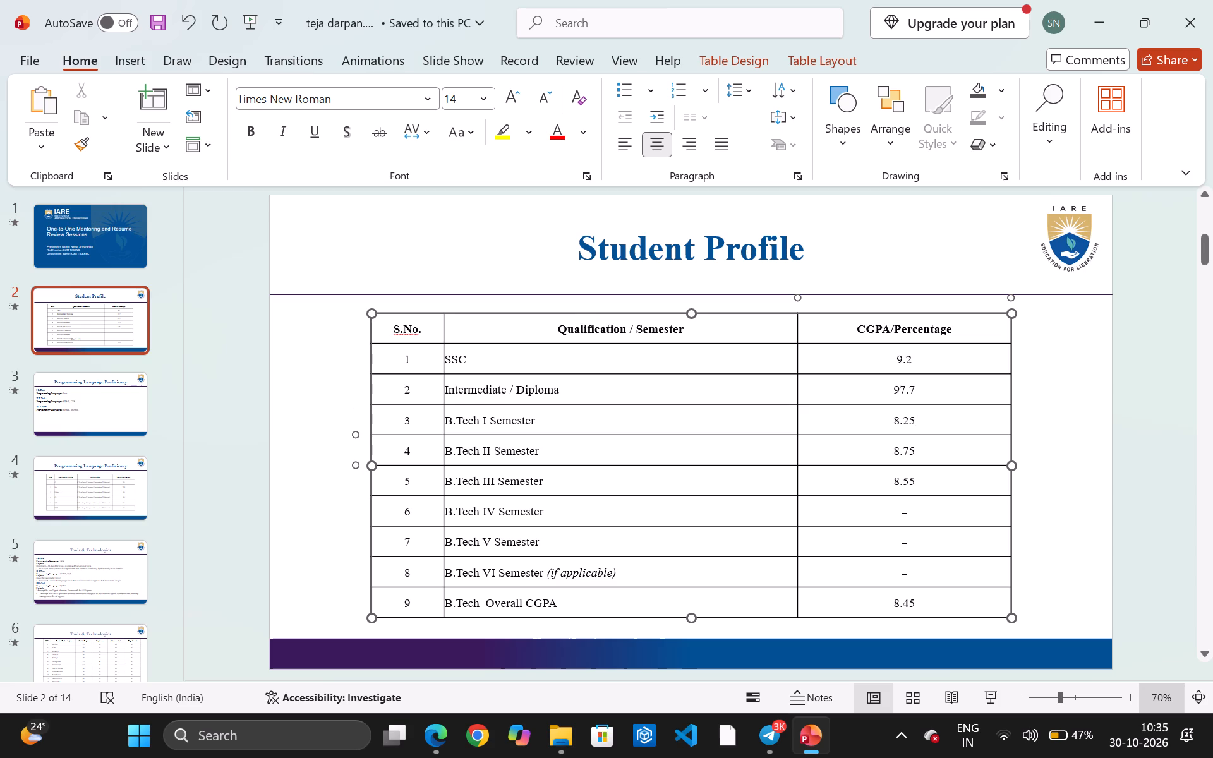
left_click(929, 452)
key("BackSpace")
key("BackSpace")
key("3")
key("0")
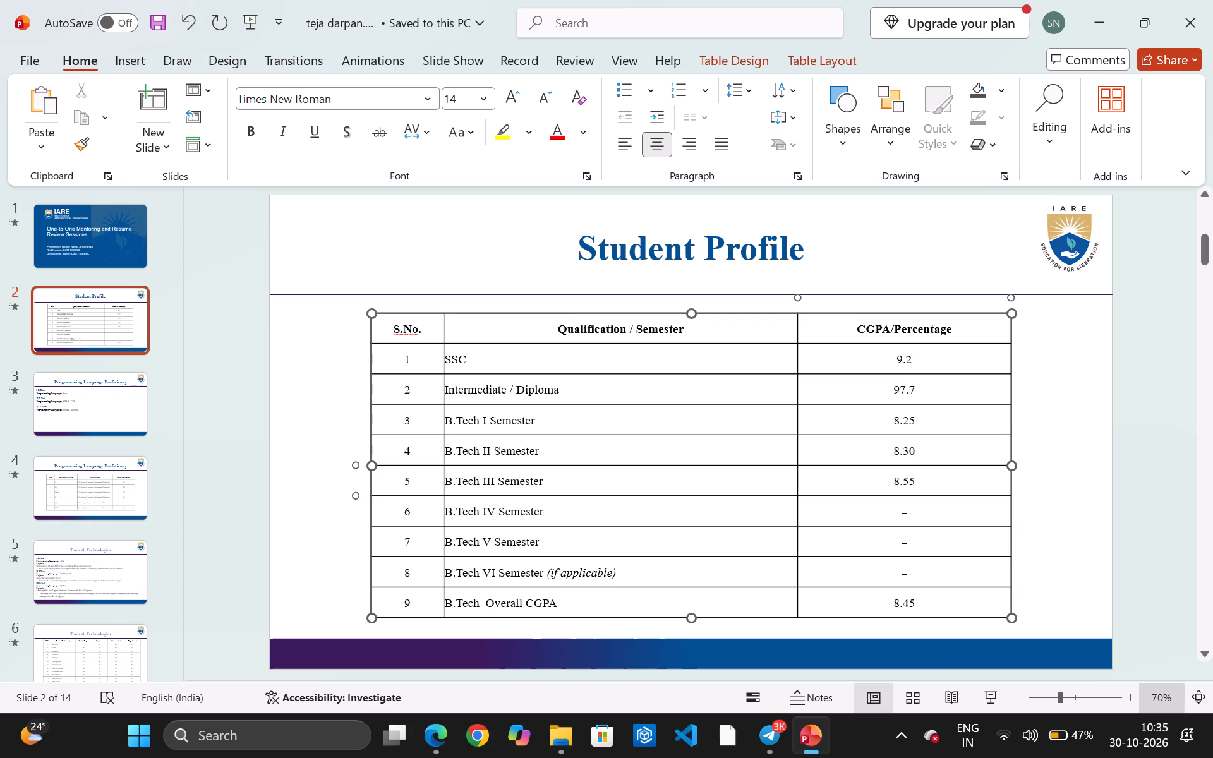
Set the CGPA for B.Tech III Semester to 8.4 in the Student Profile table.
left_click(922, 480)
key("BackSpace")
key("BackSpace")
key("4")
Replace the dash for B.Tech IV Semester with a CGPA of 8.25.
left_click(922, 517)
key("BackSpace")
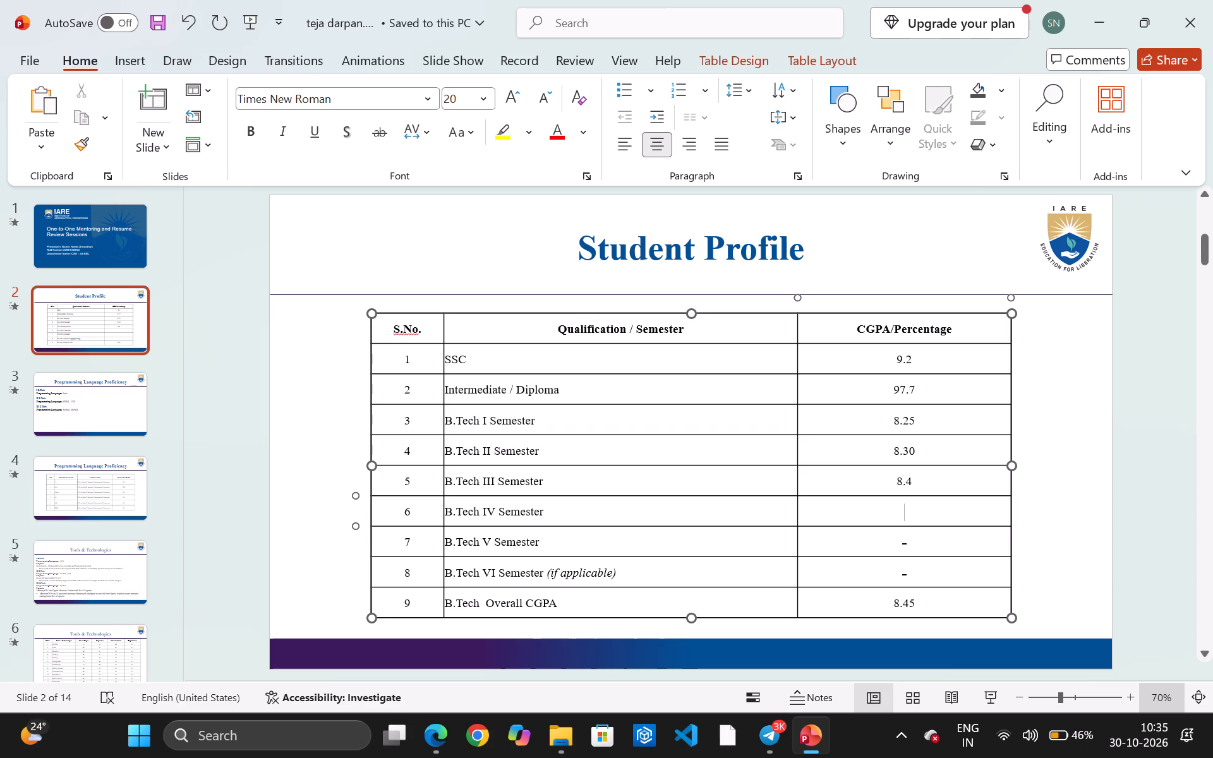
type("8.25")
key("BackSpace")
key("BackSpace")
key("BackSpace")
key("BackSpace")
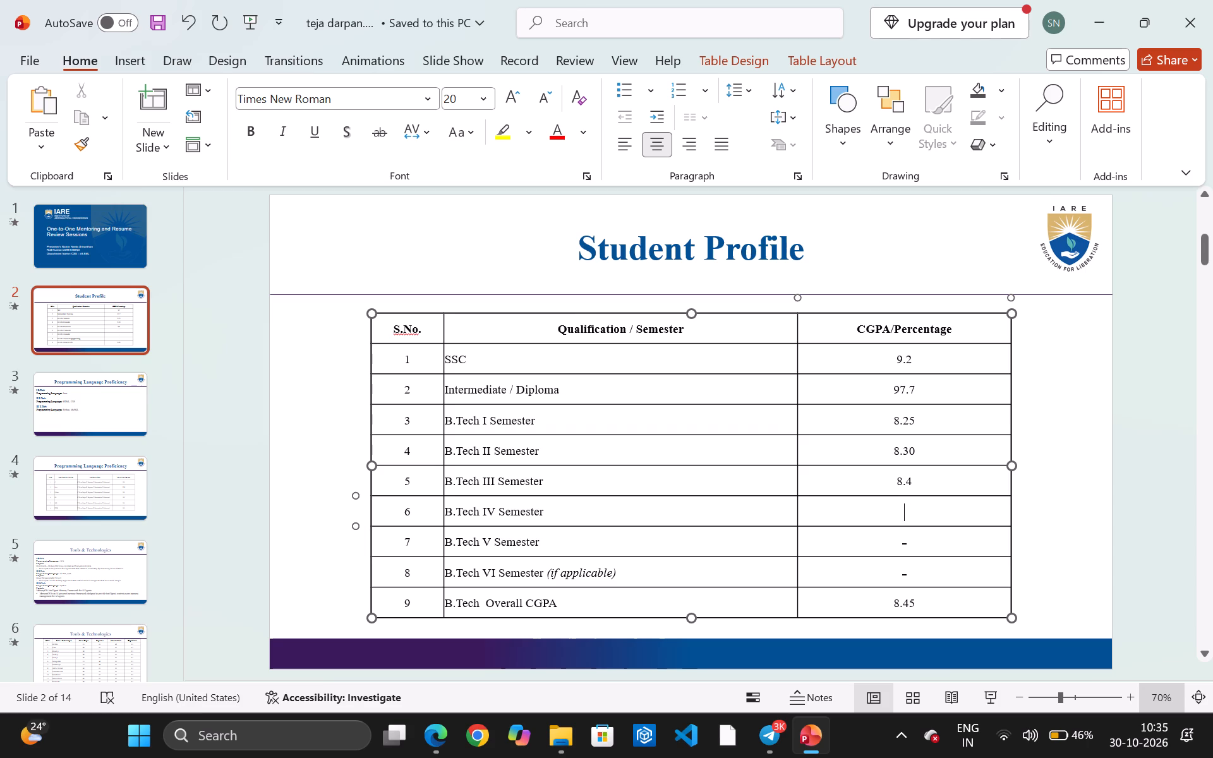
left_click_drag(939, 474, 884, 488)
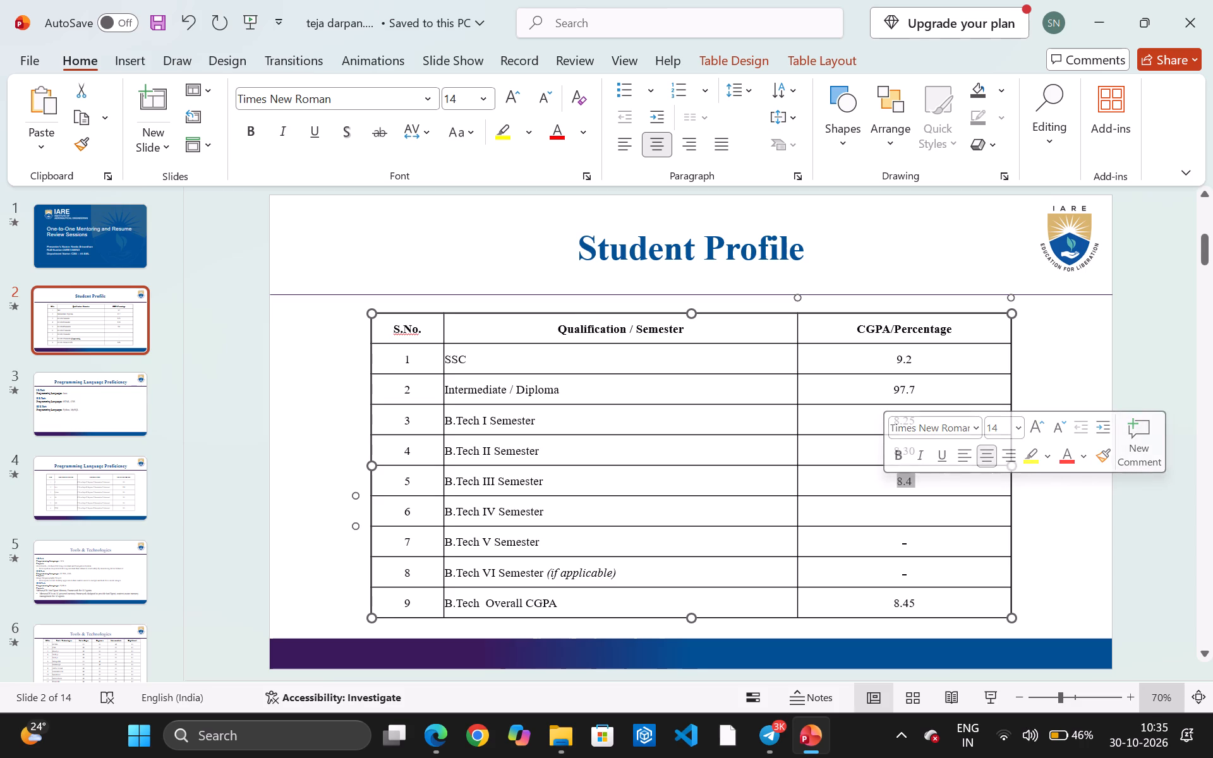
left_click(903, 507)
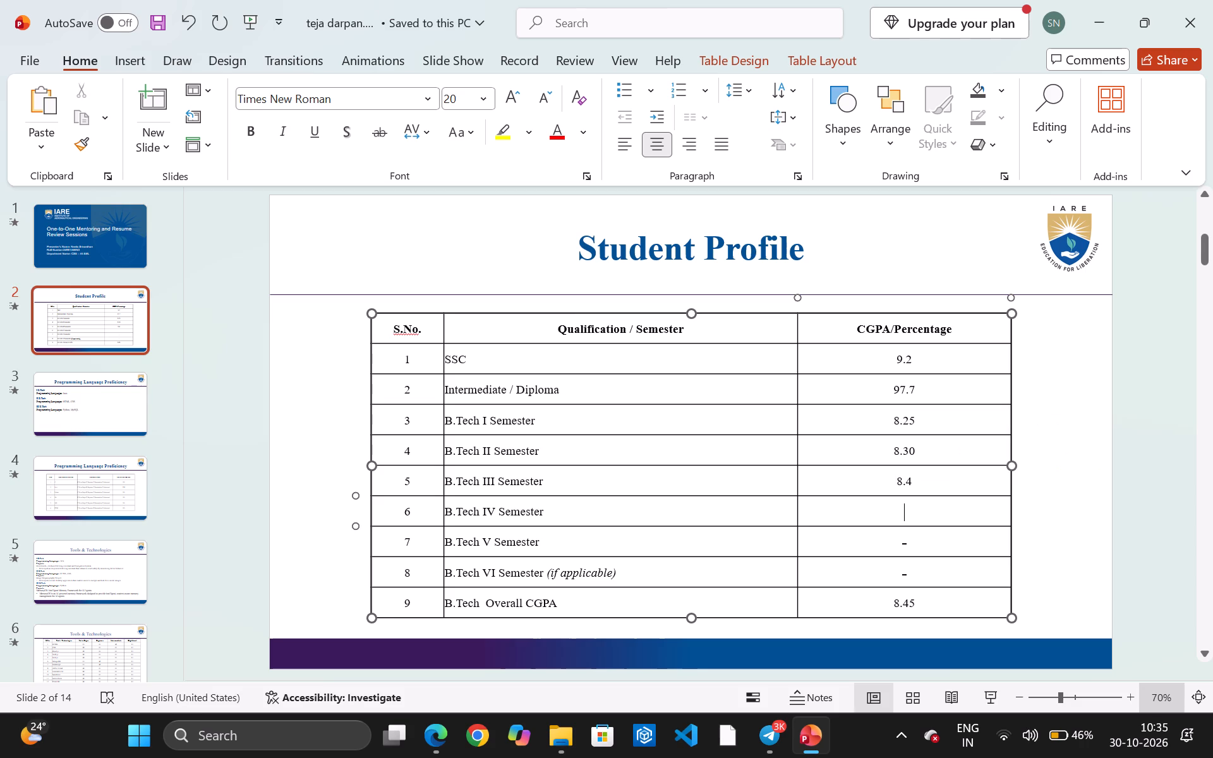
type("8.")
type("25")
Set the font size of the B.Tech IV Semester CGPA value to 14.
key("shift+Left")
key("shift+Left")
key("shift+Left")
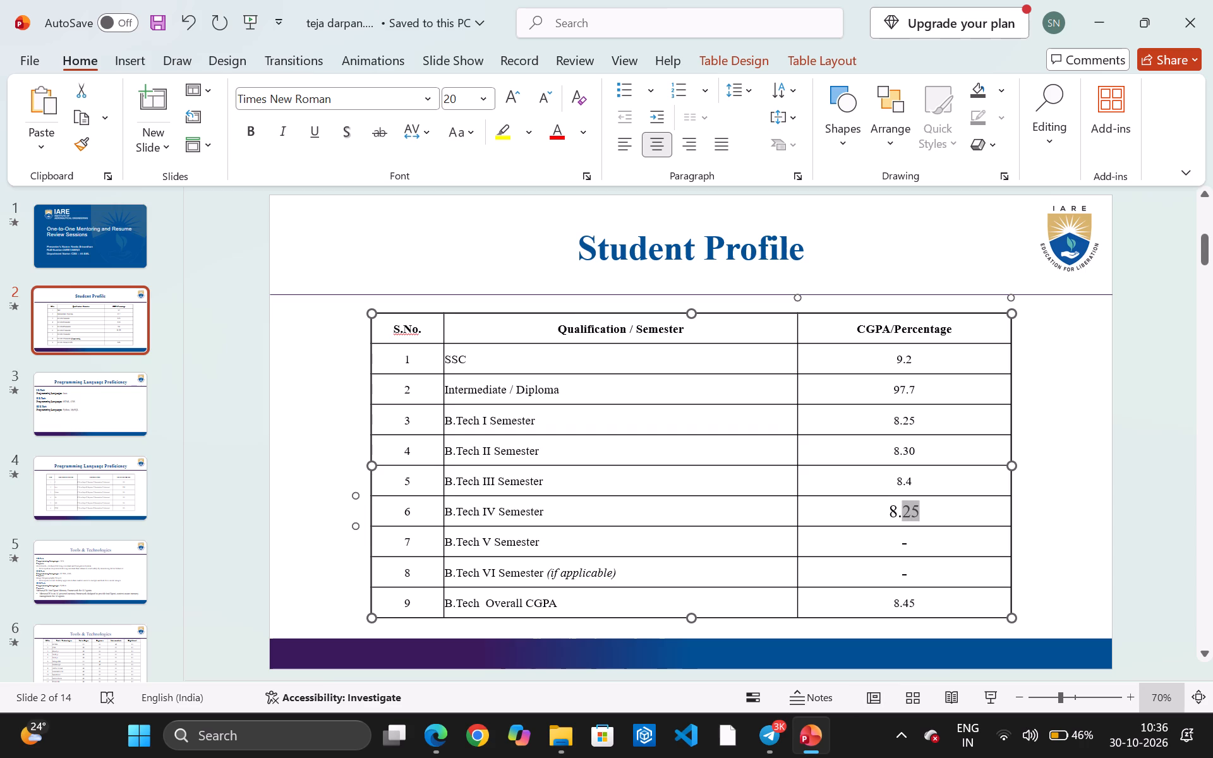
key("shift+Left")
left_click(473, 99)
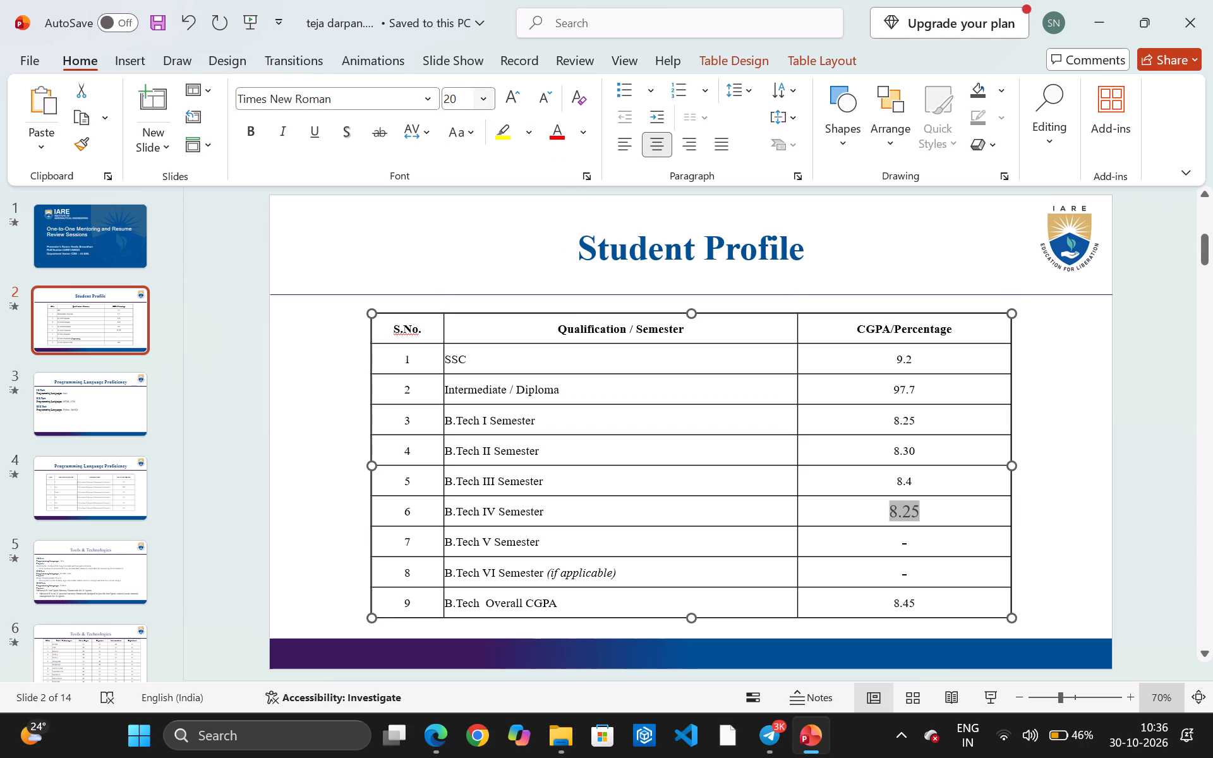
left_click(466, 99)
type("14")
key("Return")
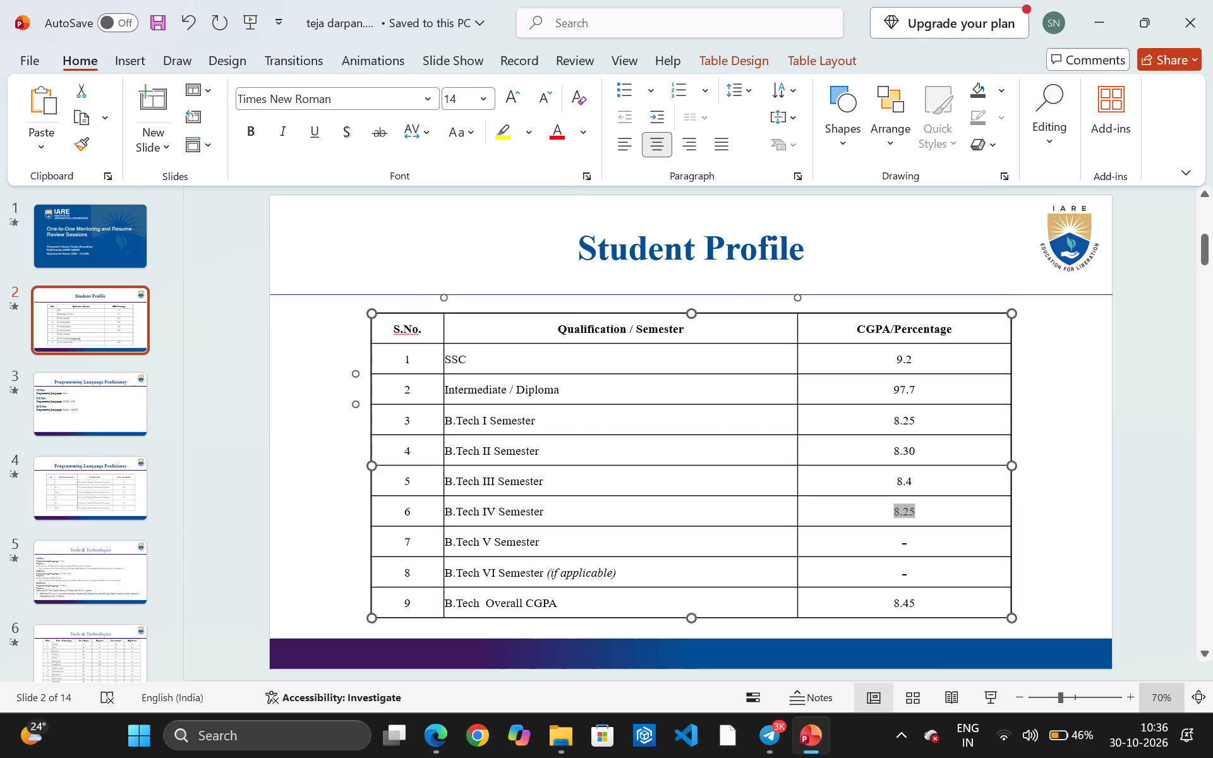
Set the B.Tech Overall CGPA in the last row of the Student Profile table to 8.33.
left_click(931, 604)
key("BackSpace")
key("BackSpace")
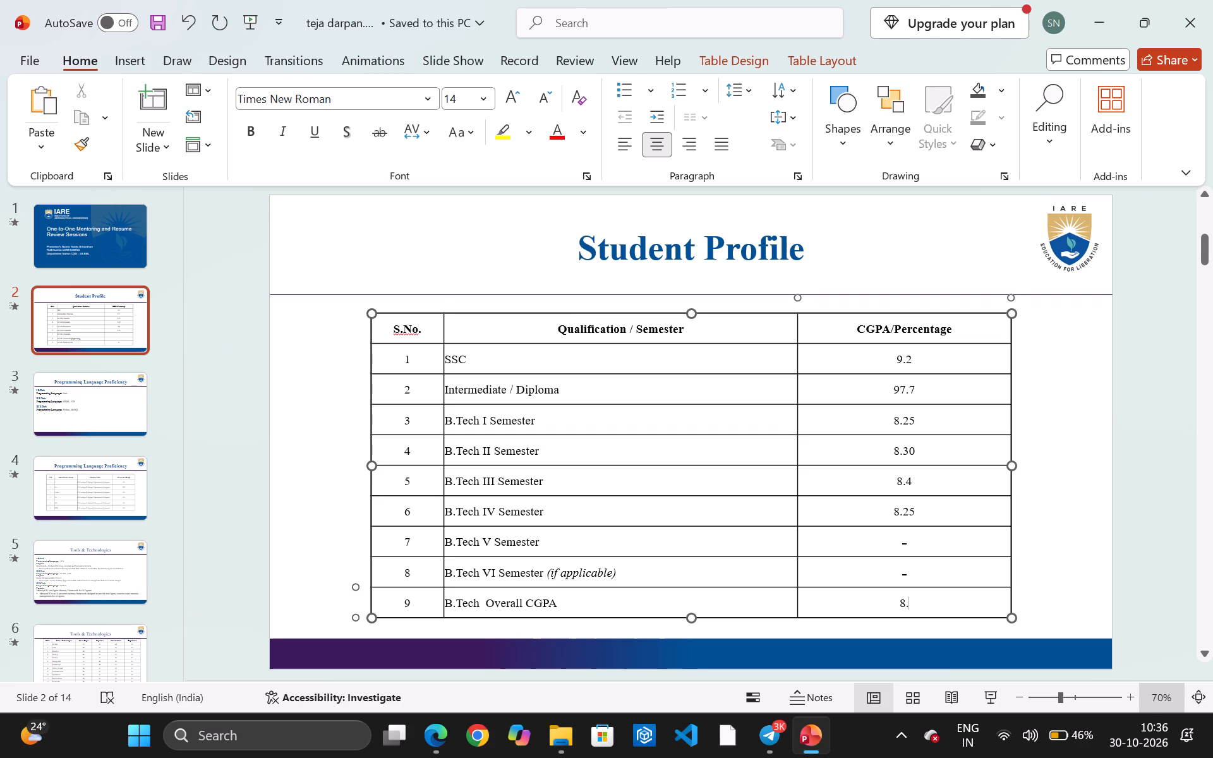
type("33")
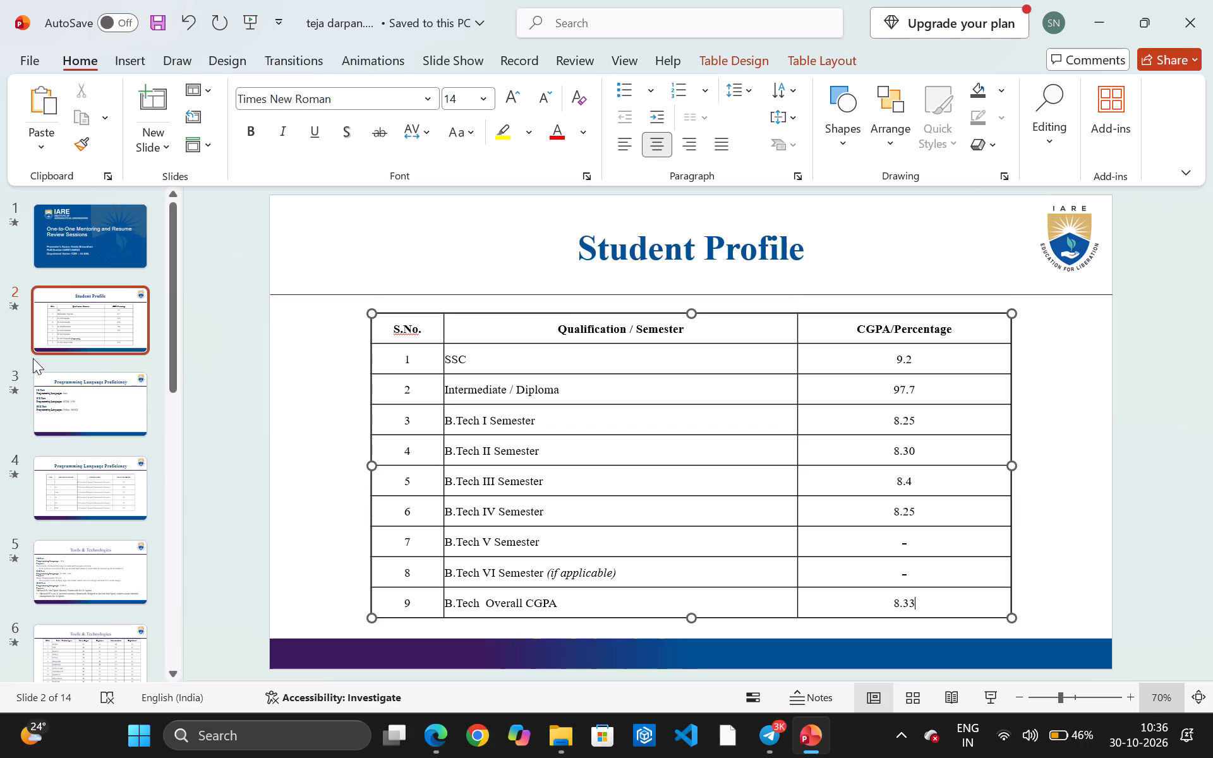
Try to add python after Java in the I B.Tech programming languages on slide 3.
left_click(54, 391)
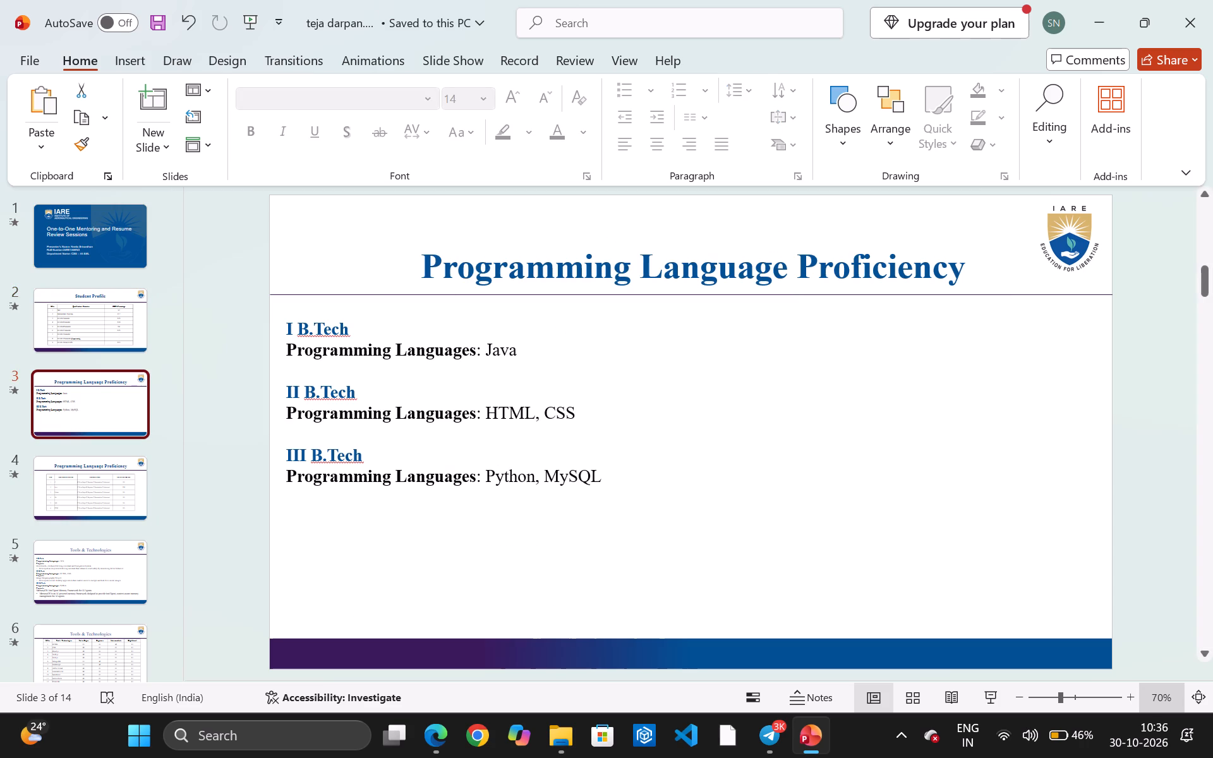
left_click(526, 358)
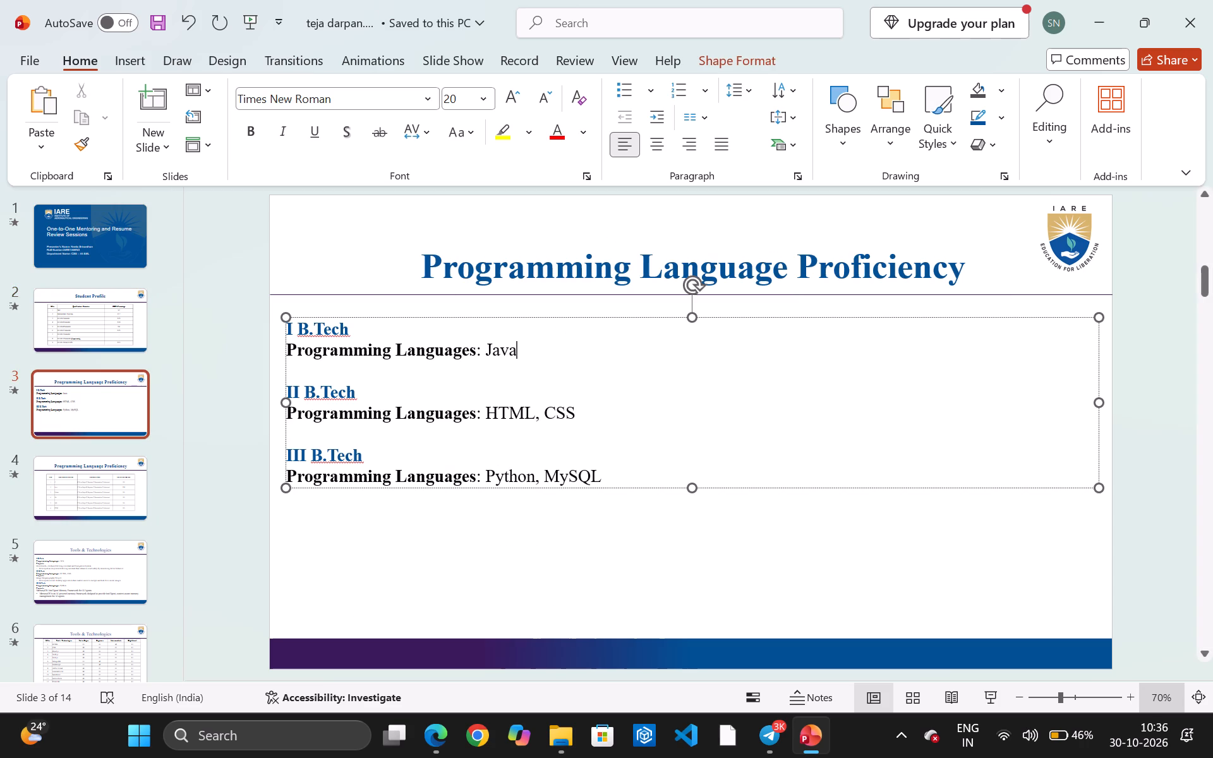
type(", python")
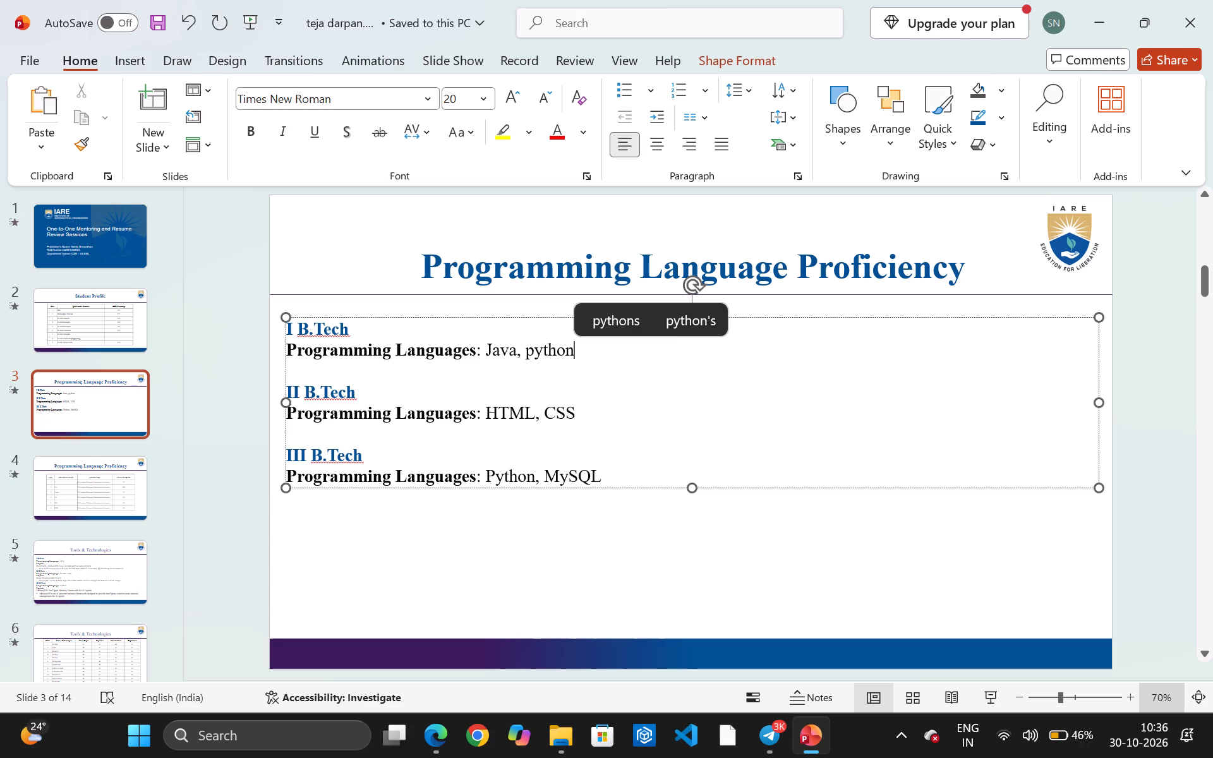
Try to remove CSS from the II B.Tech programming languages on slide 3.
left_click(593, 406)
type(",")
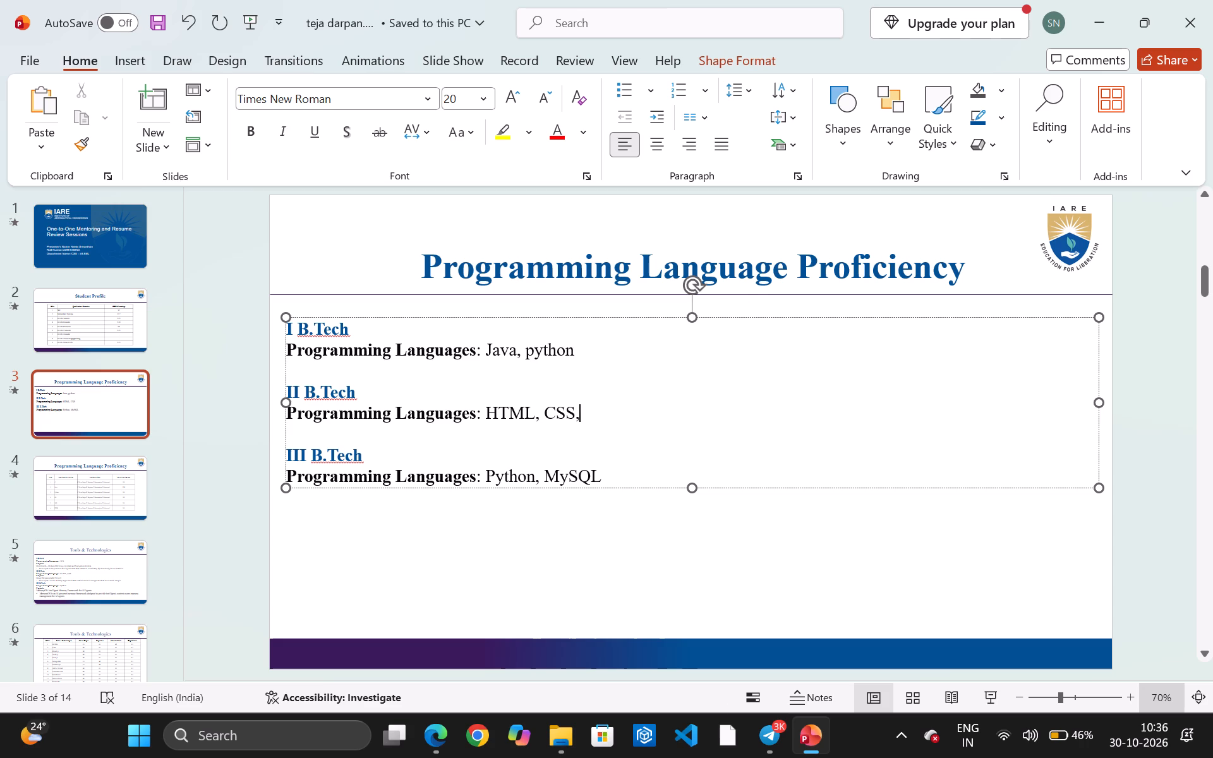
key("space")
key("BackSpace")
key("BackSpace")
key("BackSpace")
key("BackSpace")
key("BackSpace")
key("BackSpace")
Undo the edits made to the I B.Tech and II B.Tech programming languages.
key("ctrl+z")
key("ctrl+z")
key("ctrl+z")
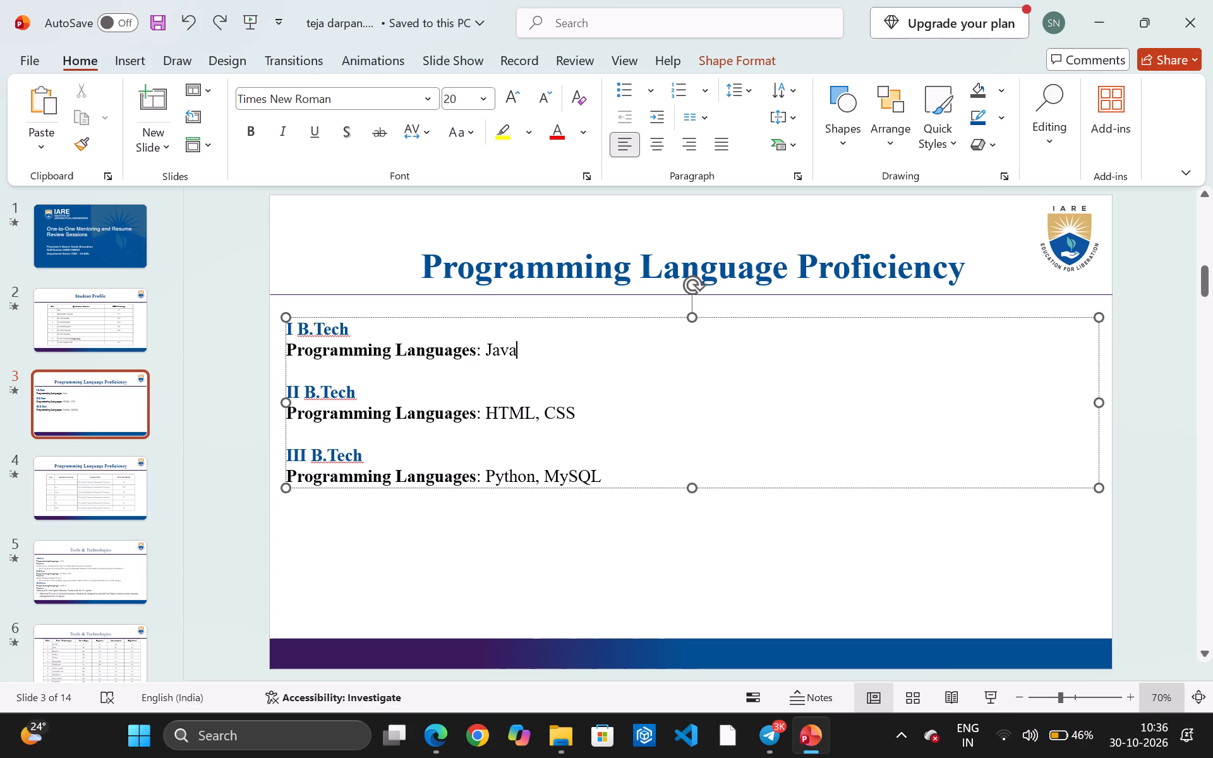
Go to slide 4 with the programming language proficiency table.
left_click(77, 464)
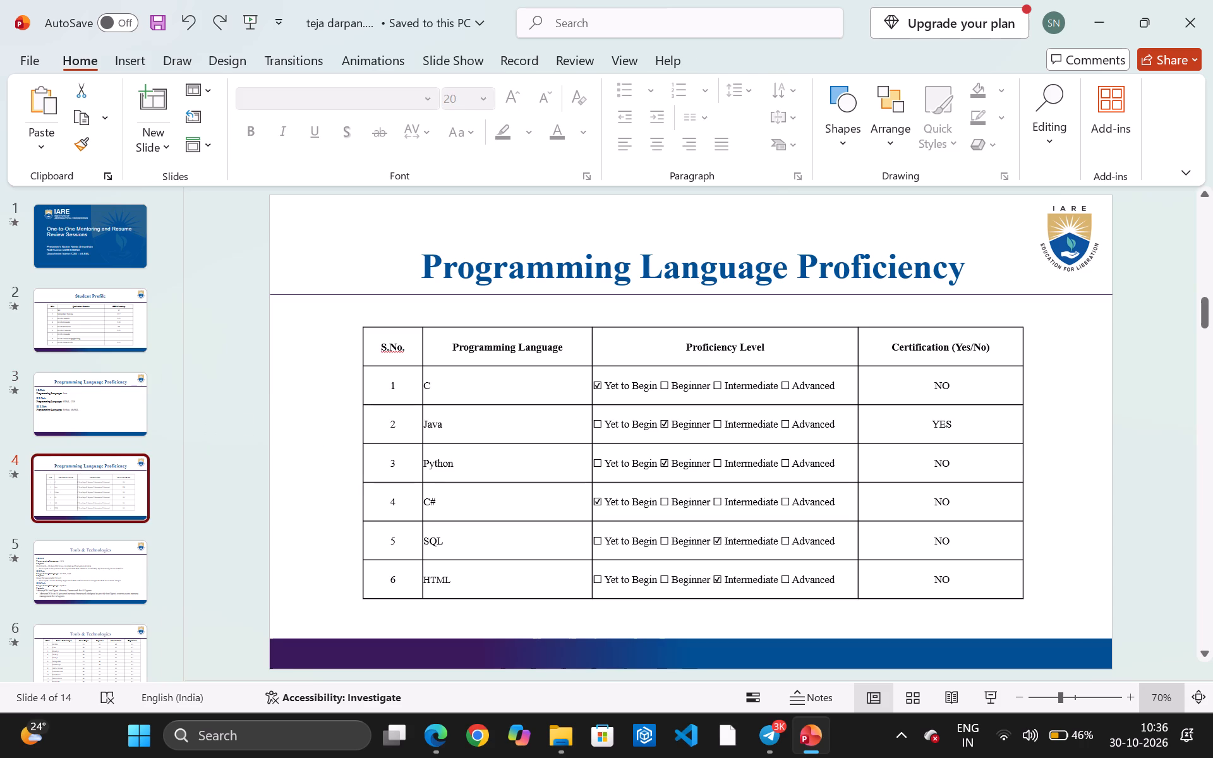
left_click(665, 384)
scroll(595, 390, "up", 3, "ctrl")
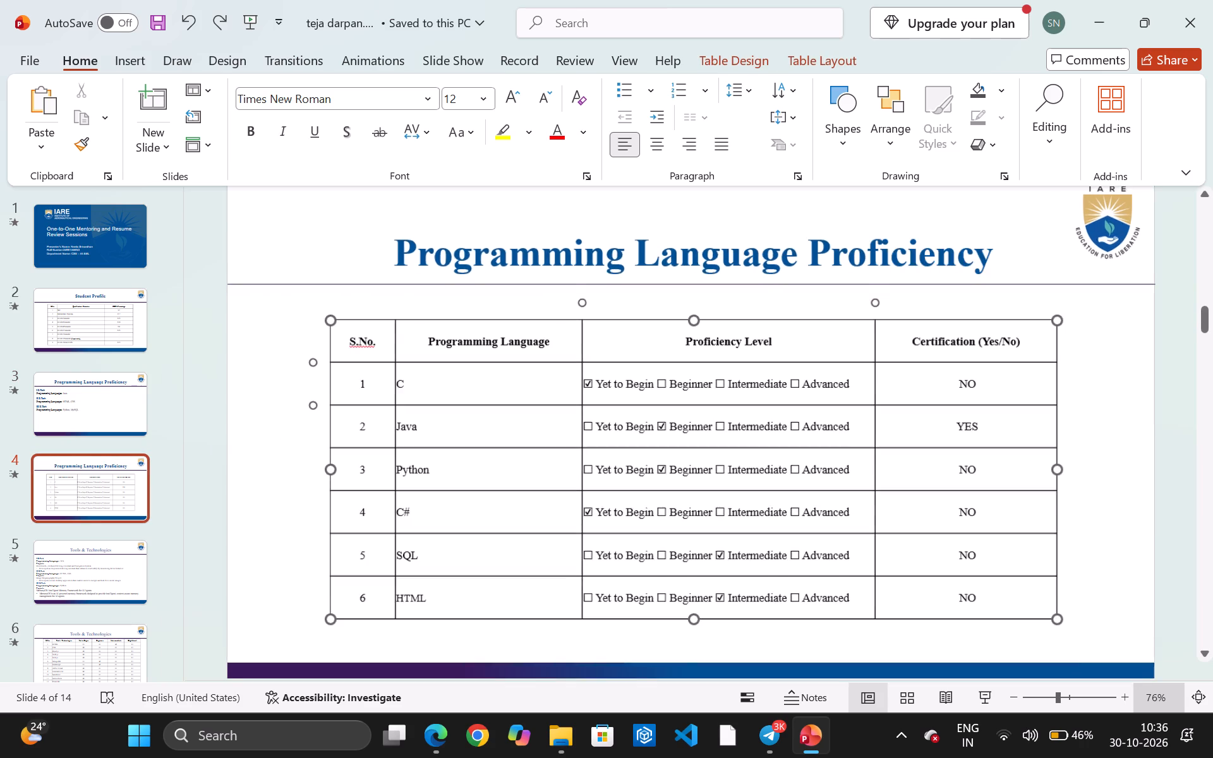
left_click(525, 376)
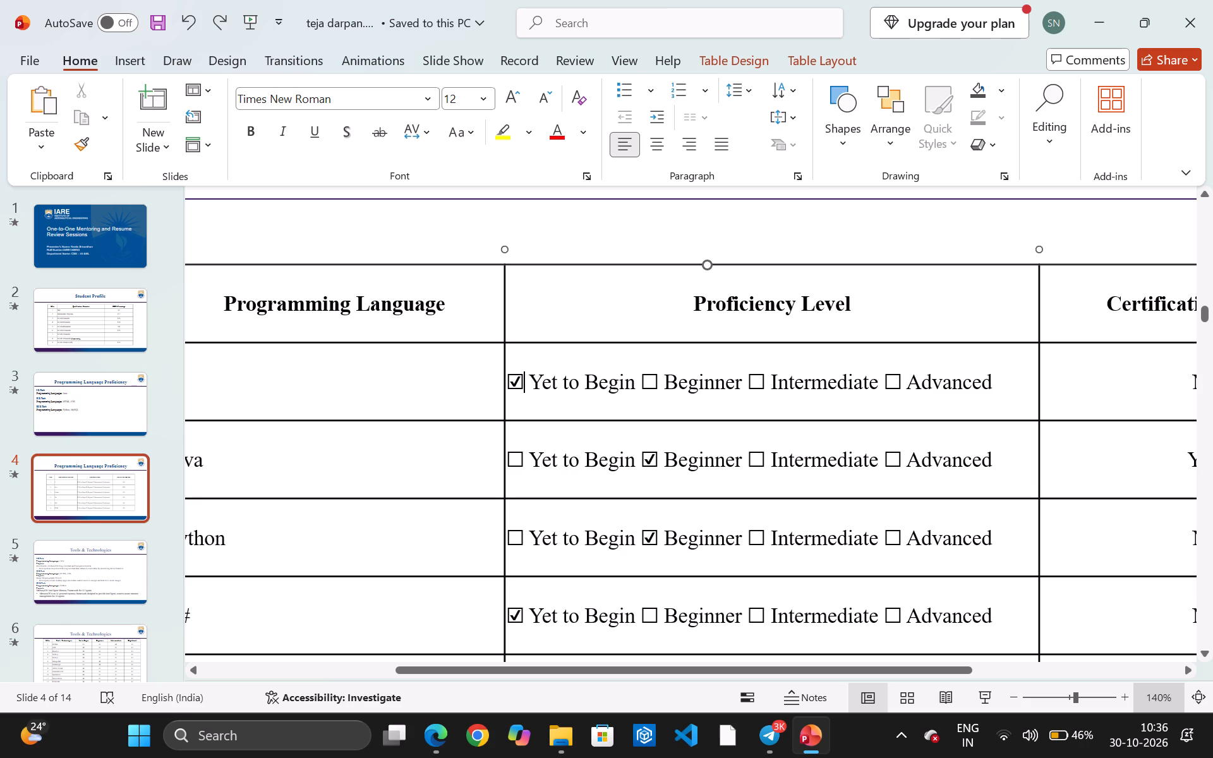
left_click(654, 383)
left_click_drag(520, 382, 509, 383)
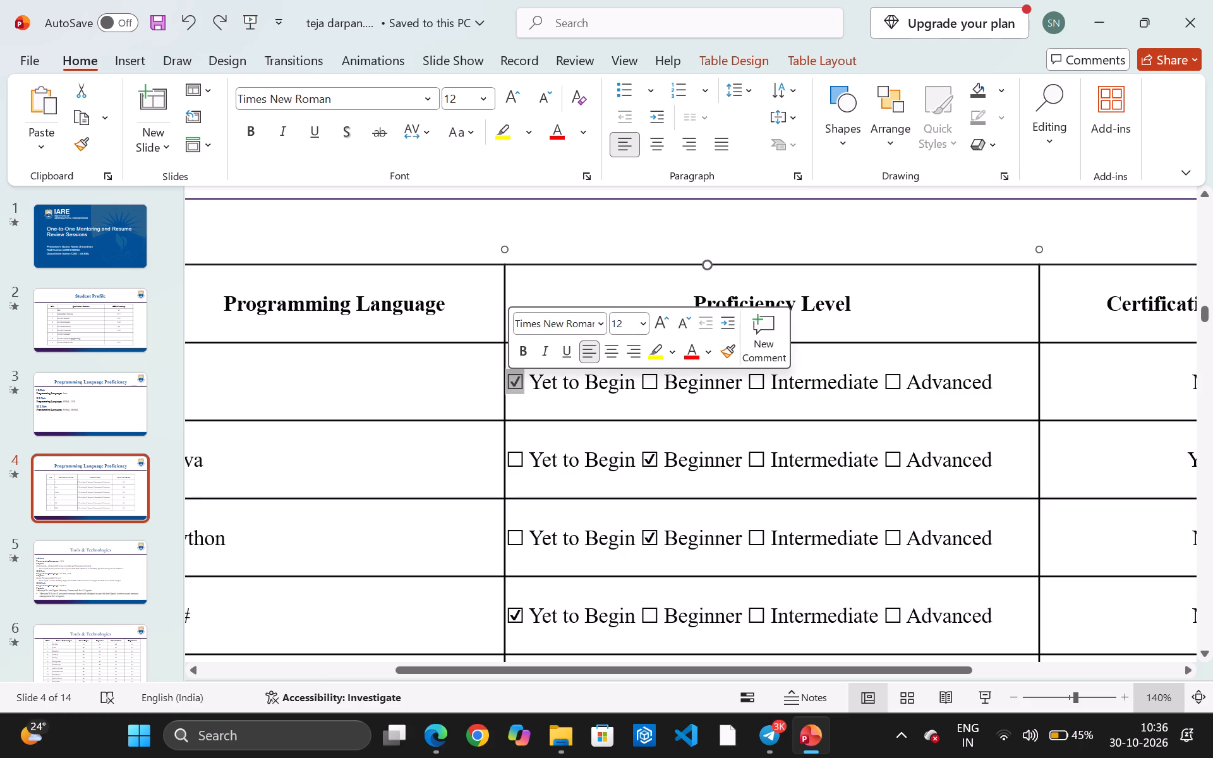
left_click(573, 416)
Mark Intermediate for Java by replacing its empty checkbox with a copy of the ticked Beginner checkbox.
scroll(573, 416, "right", 1)
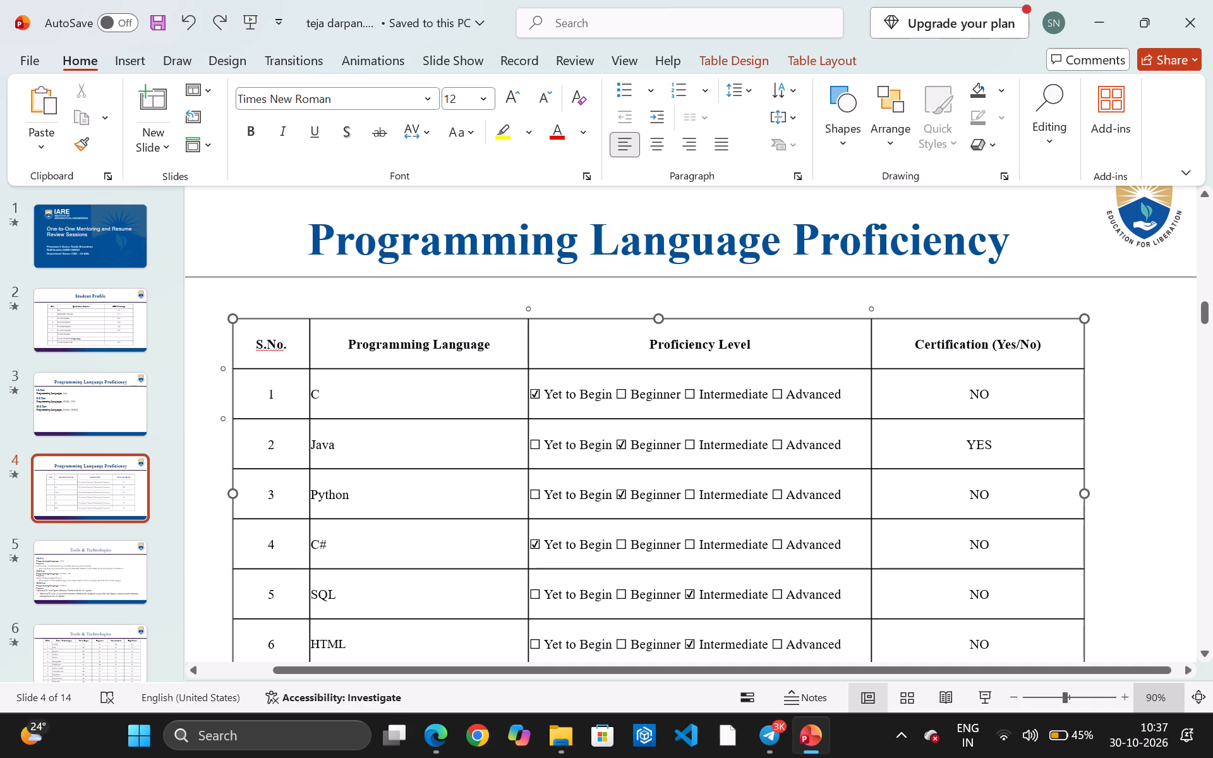
scroll(573, 416, "down", 2)
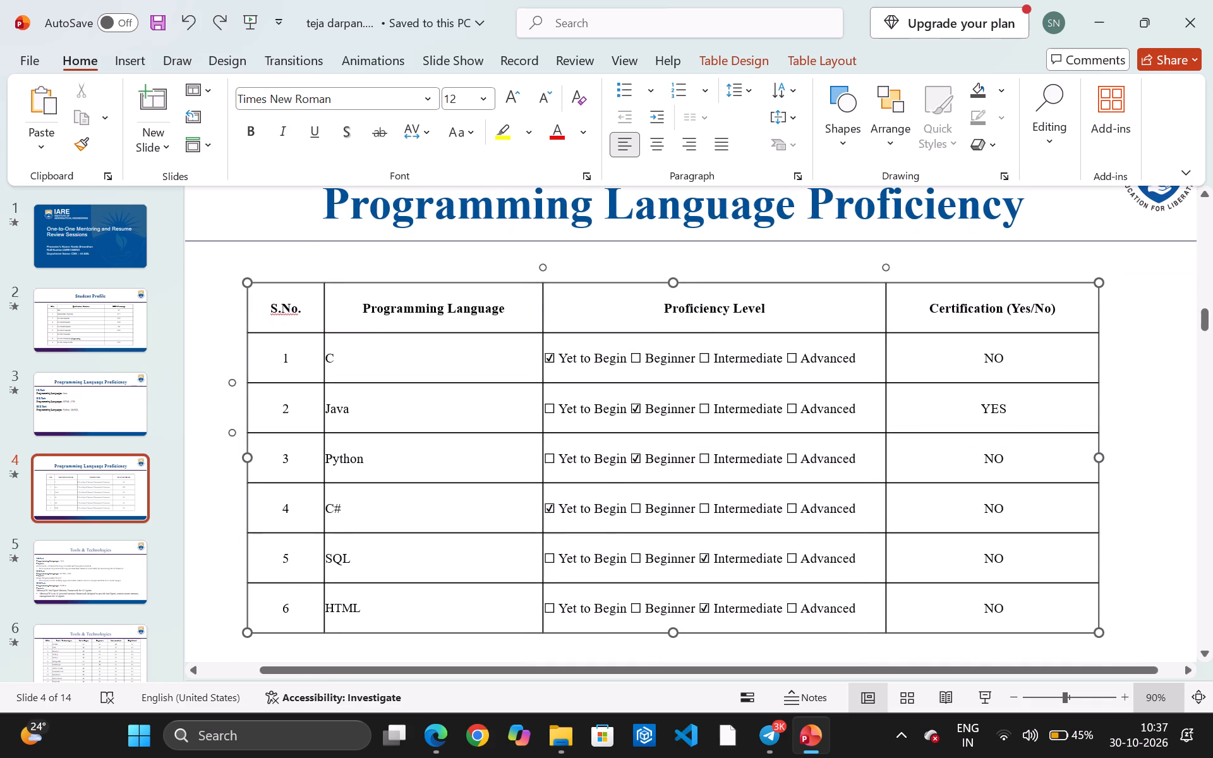
left_click_drag(643, 404, 632, 407)
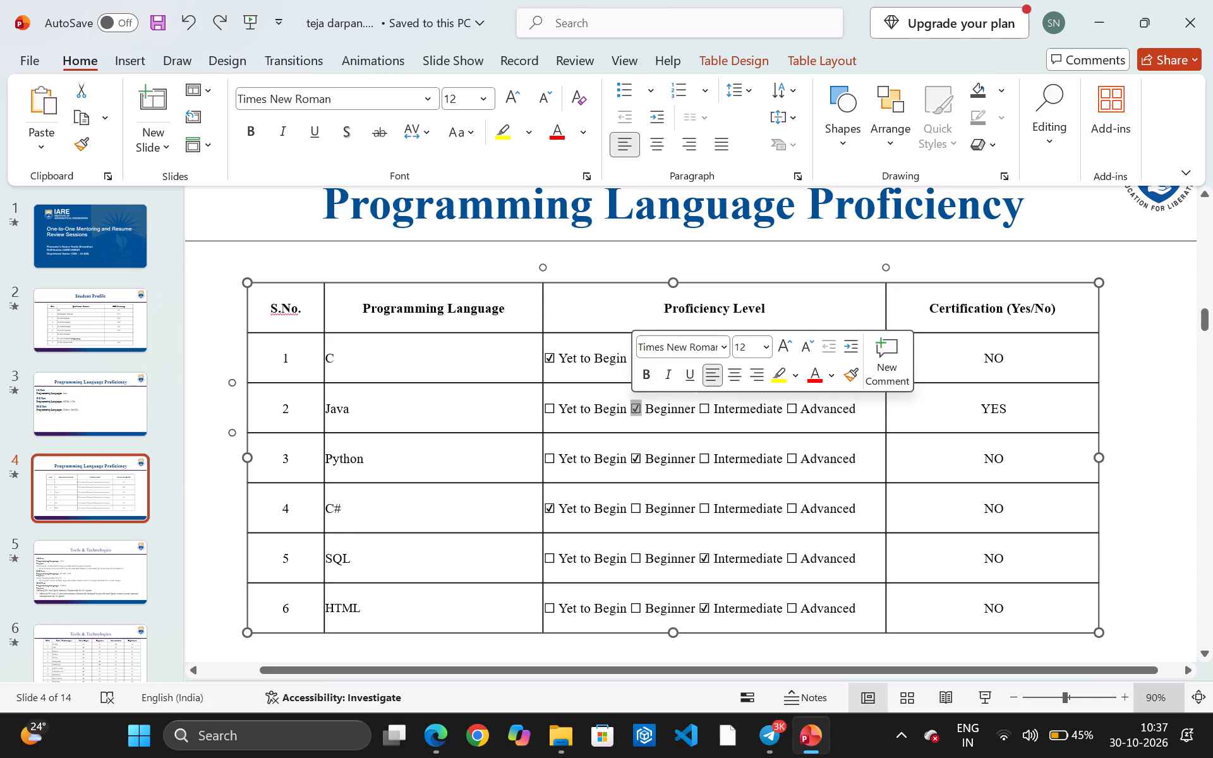
key("ctrl+c")
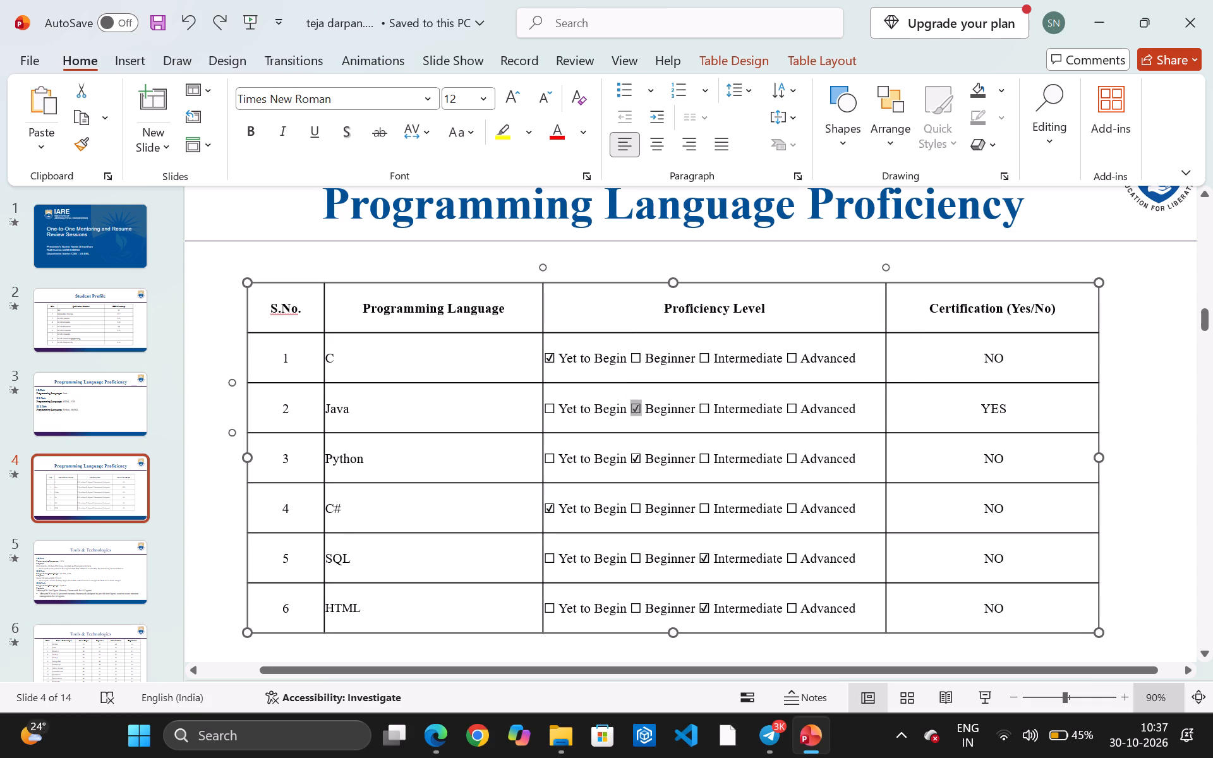
left_click_drag(715, 408, 698, 411)
key("ctrl+v")
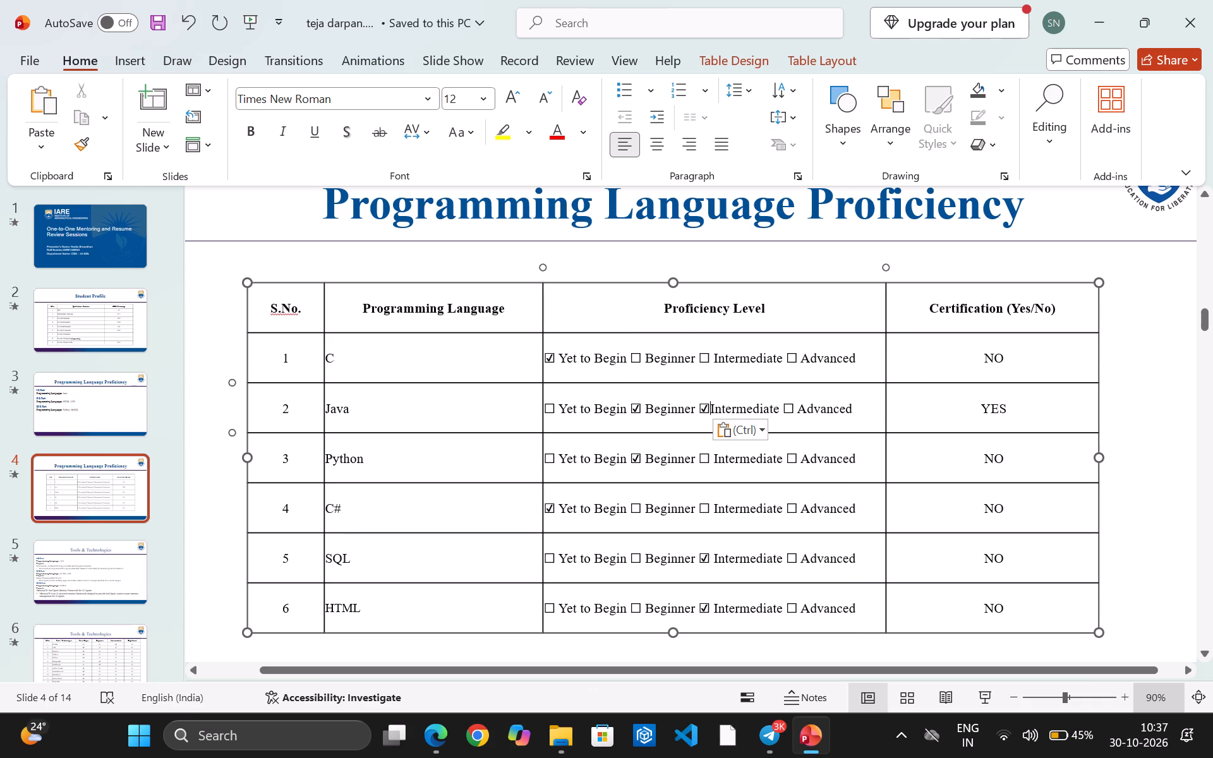
Clear Java's Beginner mark with a copy of the empty Yet to Begin checkbox, keeping a space before it.
left_click_drag(555, 407, 545, 407)
key("ctrl+c")
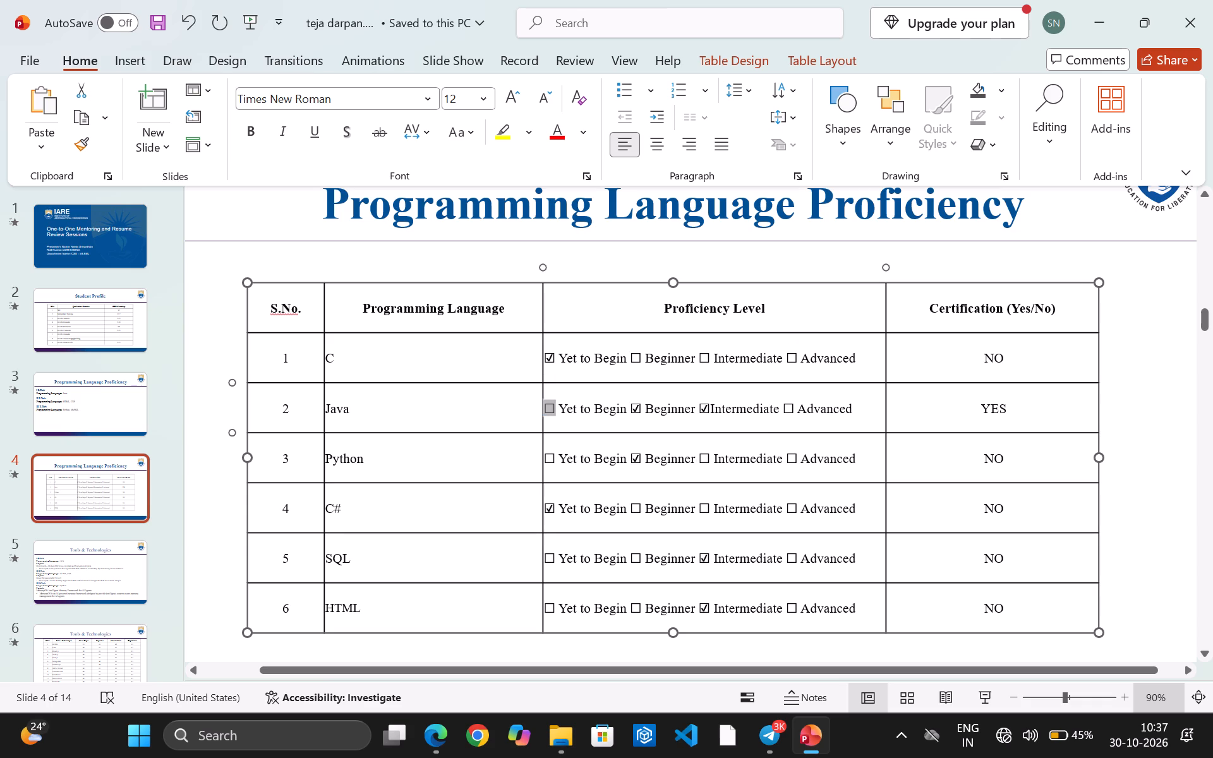
left_click_drag(644, 405, 624, 405)
key("ctrl+v")
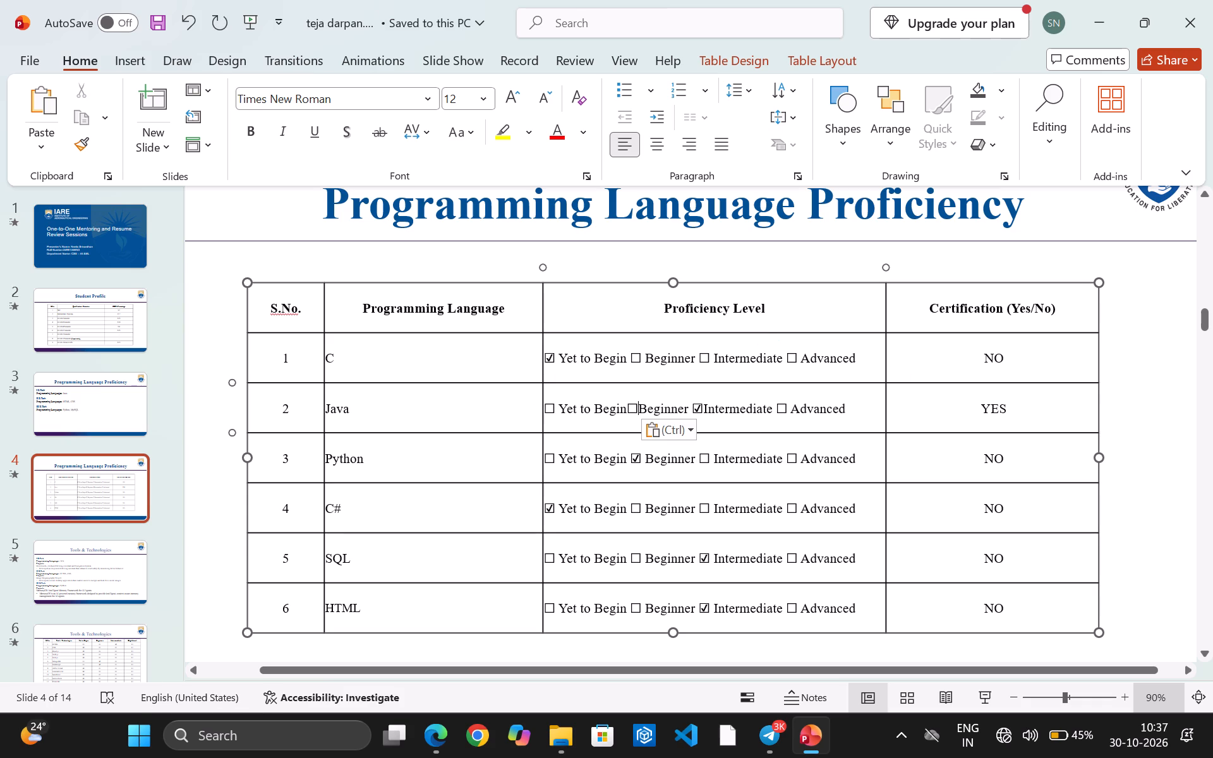
left_click(625, 407)
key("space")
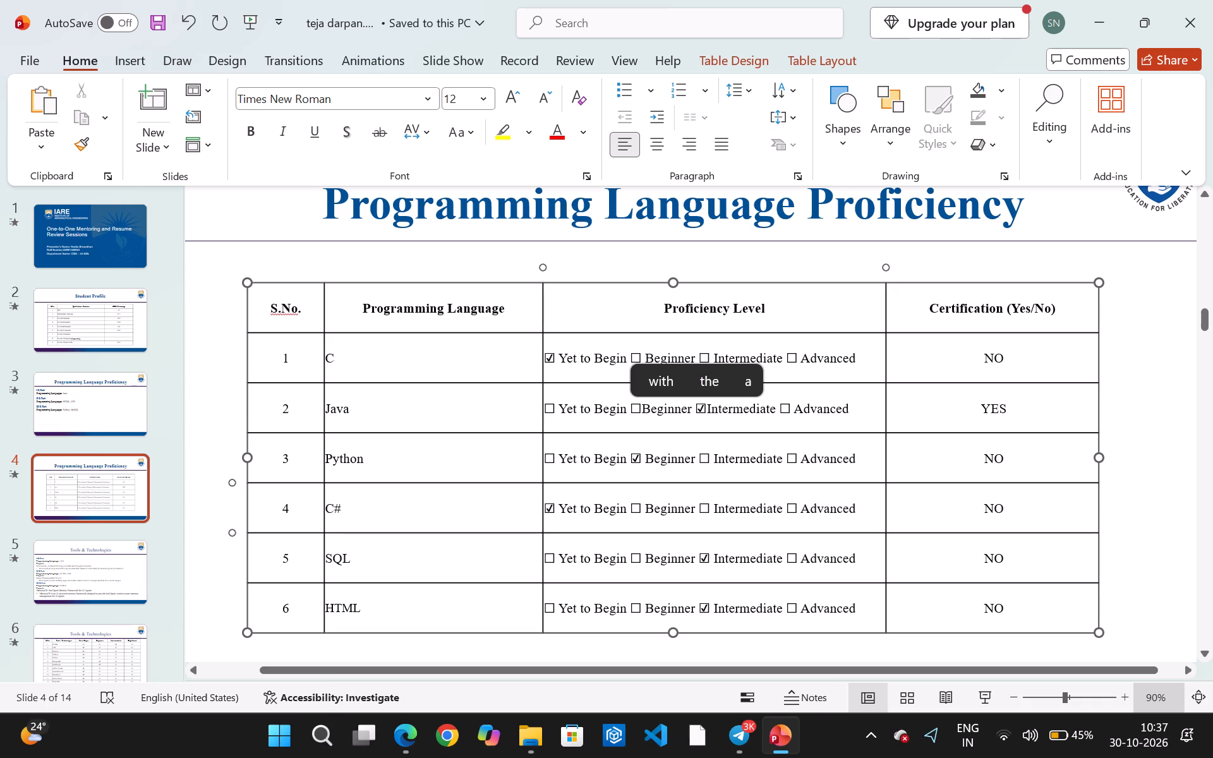
On the Tools & Technologies slide 5, replace the I B.Tech programming language with Python.
scroll(670, 519, "down", 3)
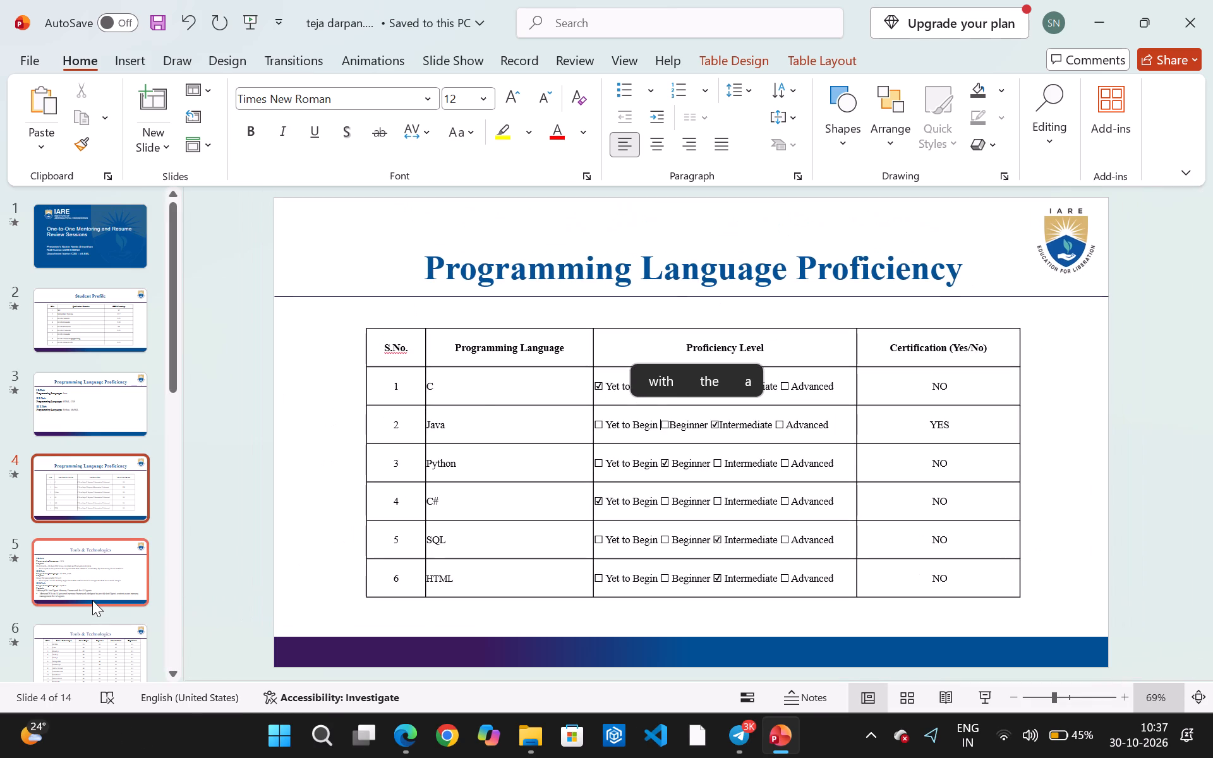
left_click(92, 600)
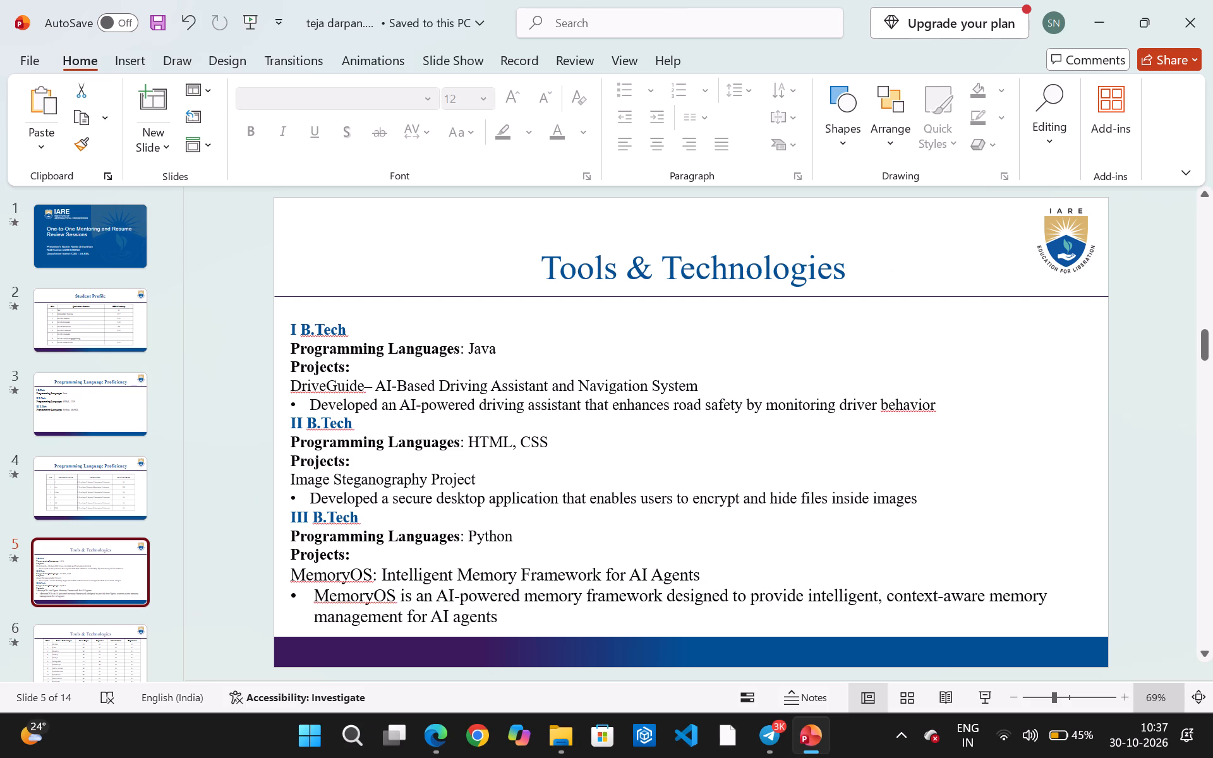
left_click(513, 342)
key("BackSpace")
key("BackSpace")
key("BackSpace")
key("BackSpace")
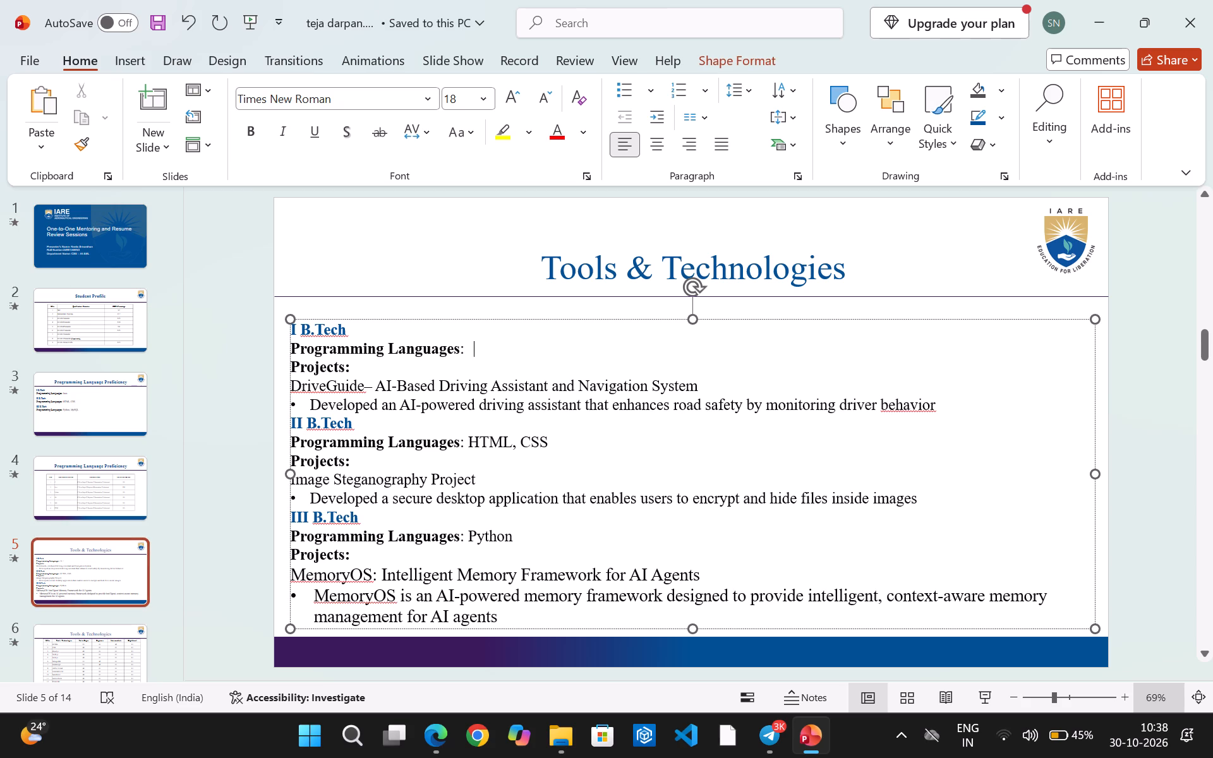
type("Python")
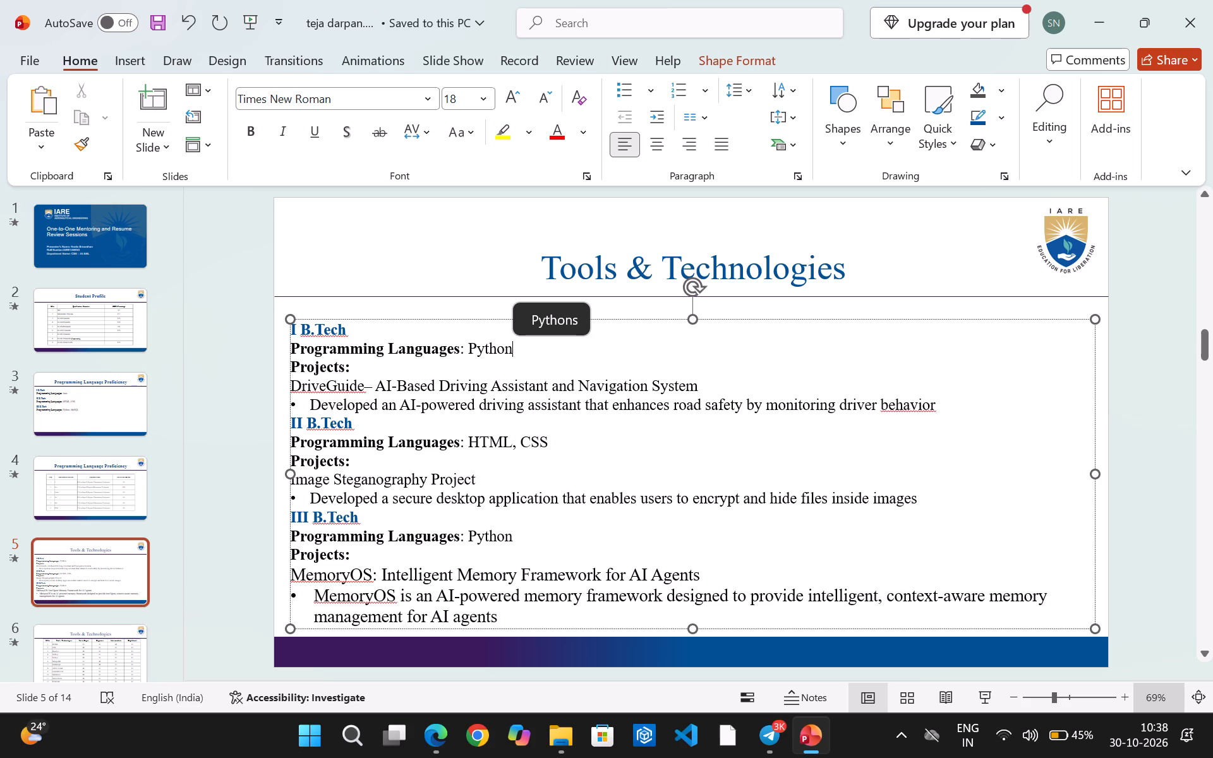
Replace the DriveGuide project title under I B.Tech with Meme-Bot on the Tools & Technologies slide.
left_click_drag(294, 383, 646, 355)
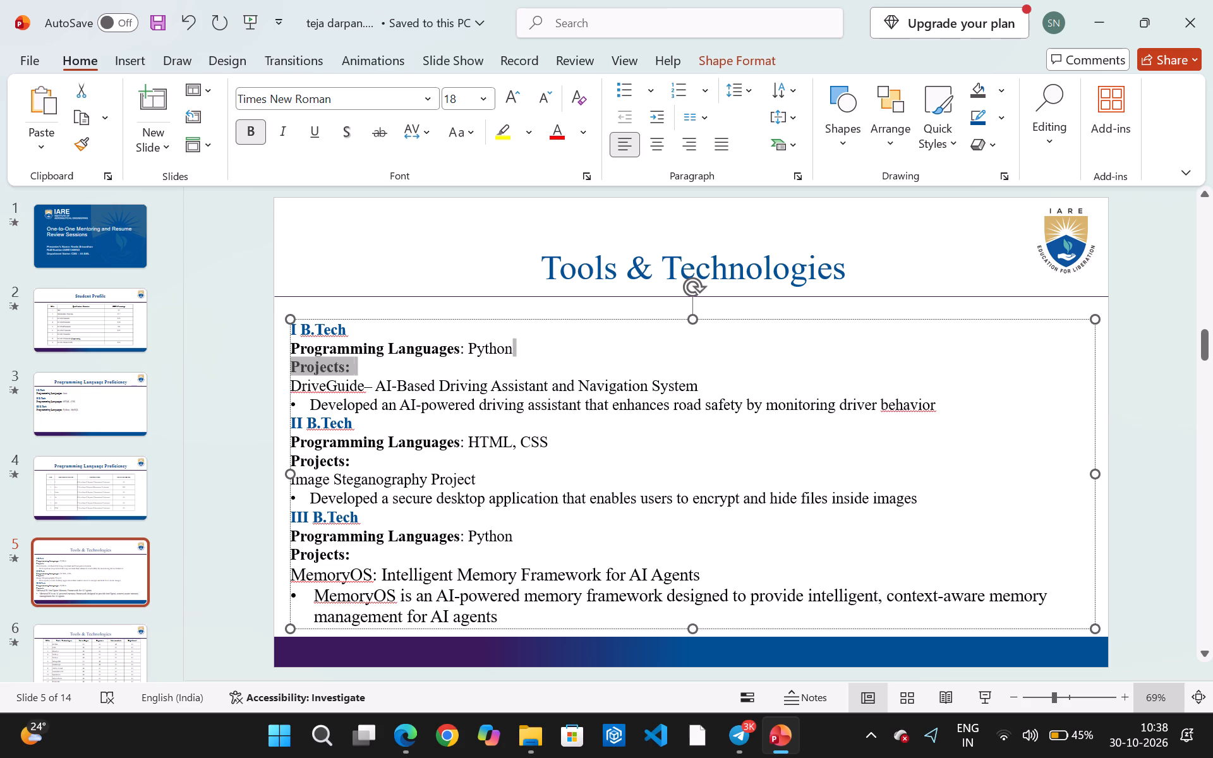
left_click_drag(646, 355, 708, 382)
key("BackSpace")
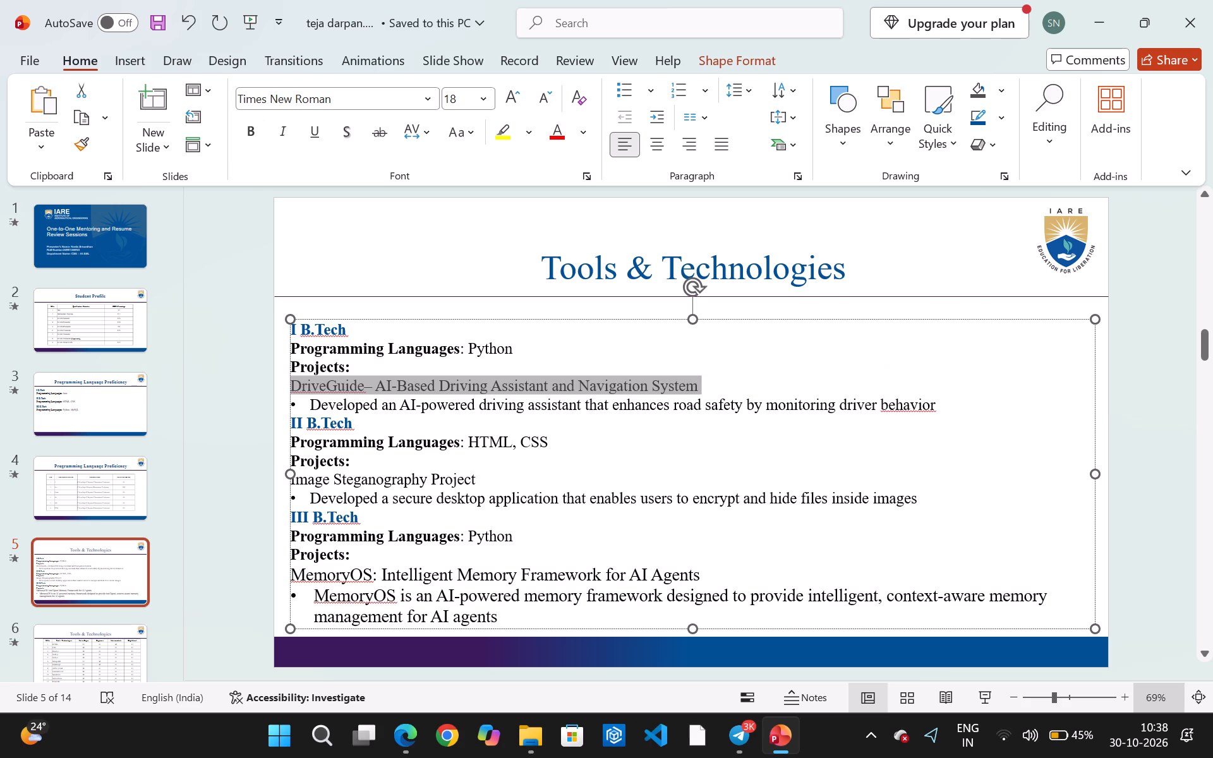
key("Return")
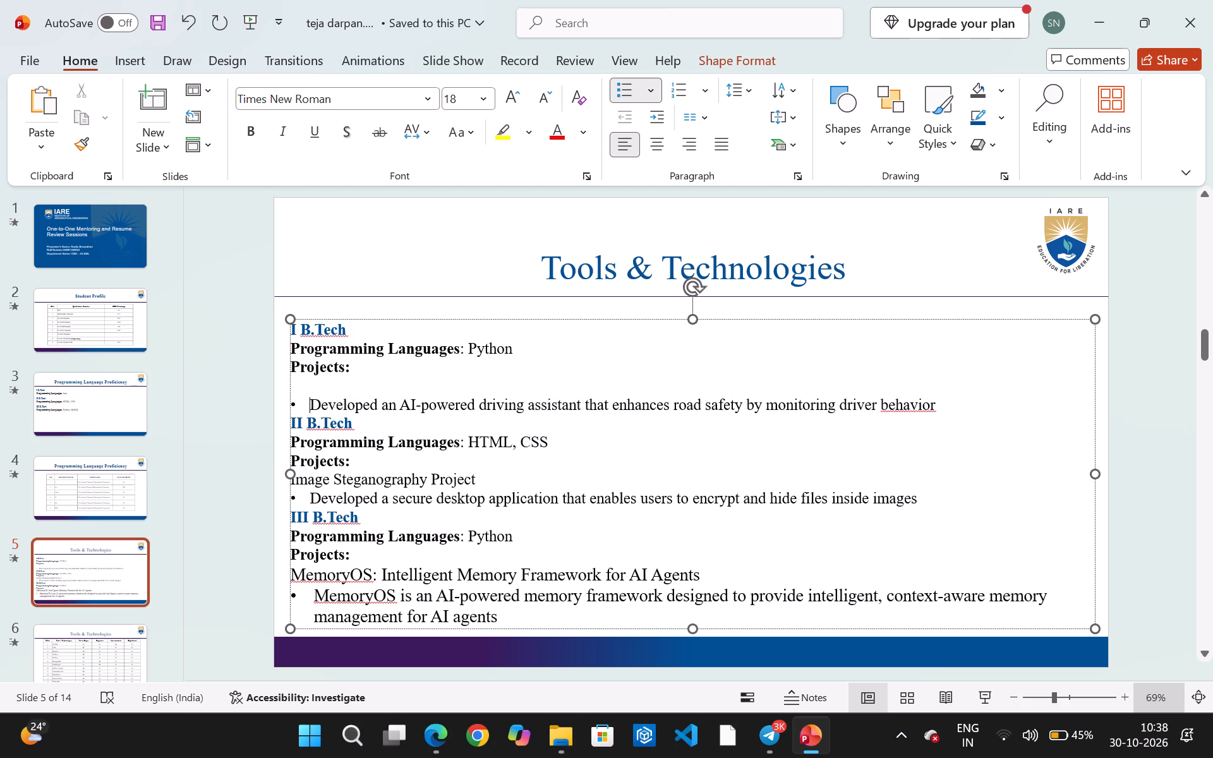
key("Down")
key("Up")
key("Up")
key("BackSpace")
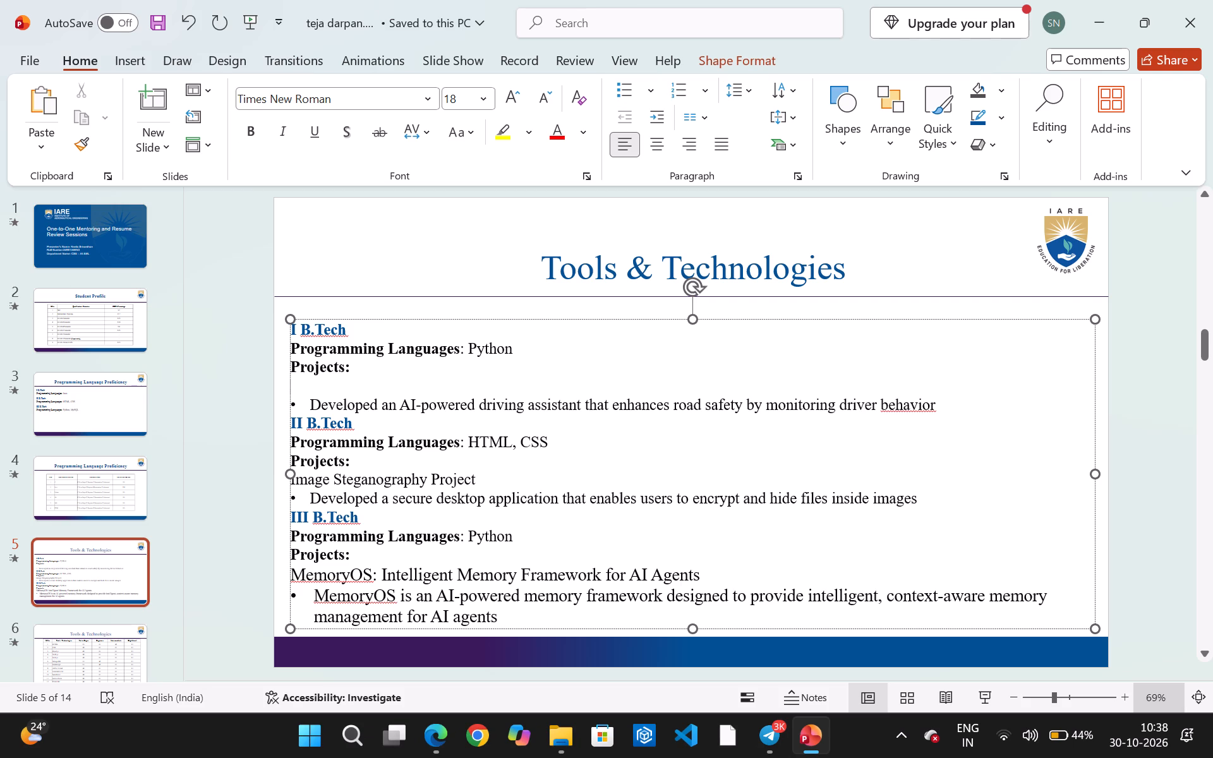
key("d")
key("BackSpace")
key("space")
key("BackSpace")
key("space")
key("BackSpace")
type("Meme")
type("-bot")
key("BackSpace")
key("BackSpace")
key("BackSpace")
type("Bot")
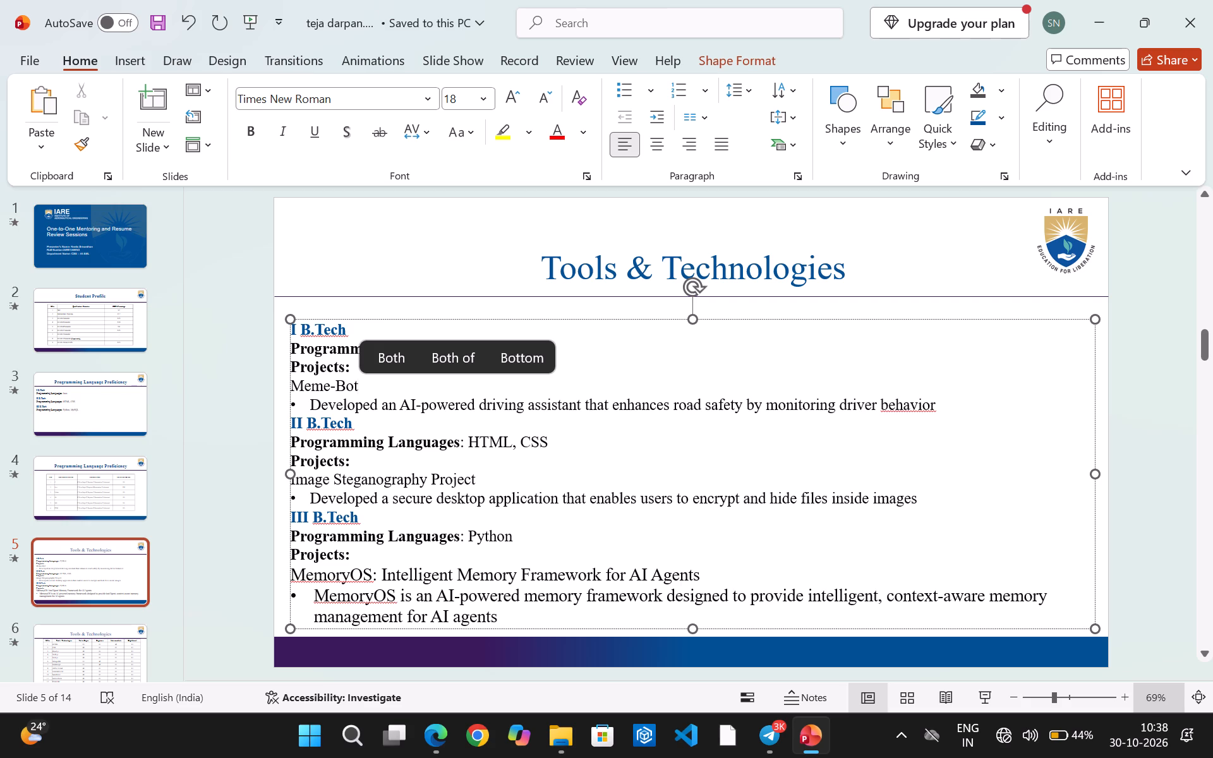
Switch to Chrome under the S profile, maximize the window and close all restored tabs, leaving only a blank new tab.
left_click(468, 731)
scroll(438, 430, "down", 7)
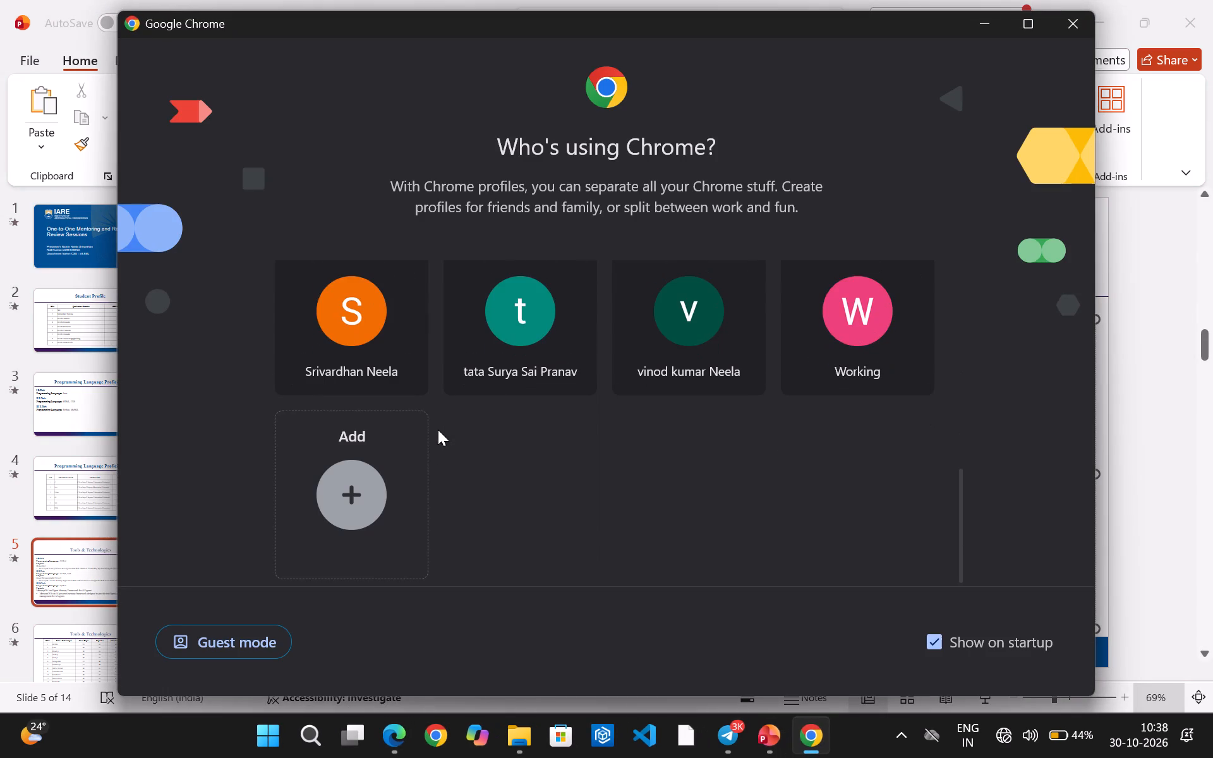
left_click(395, 333)
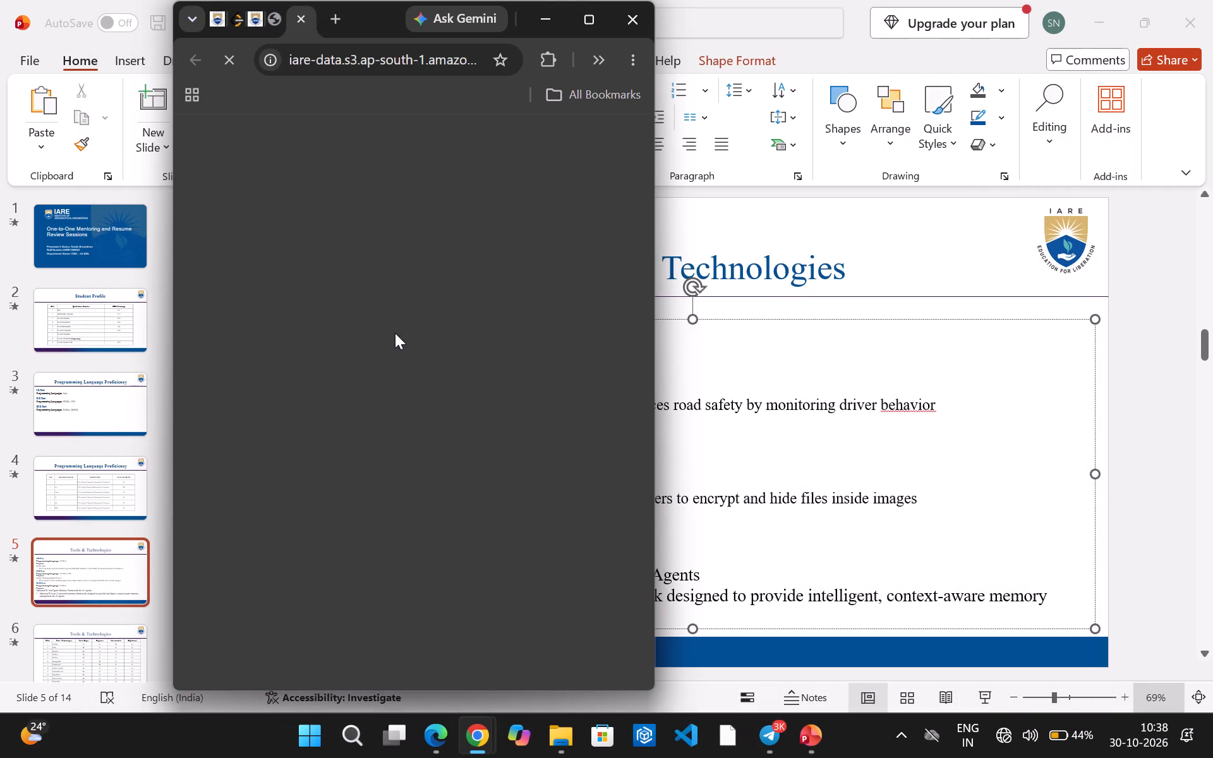
left_click(579, 19)
key("ctrl+w")
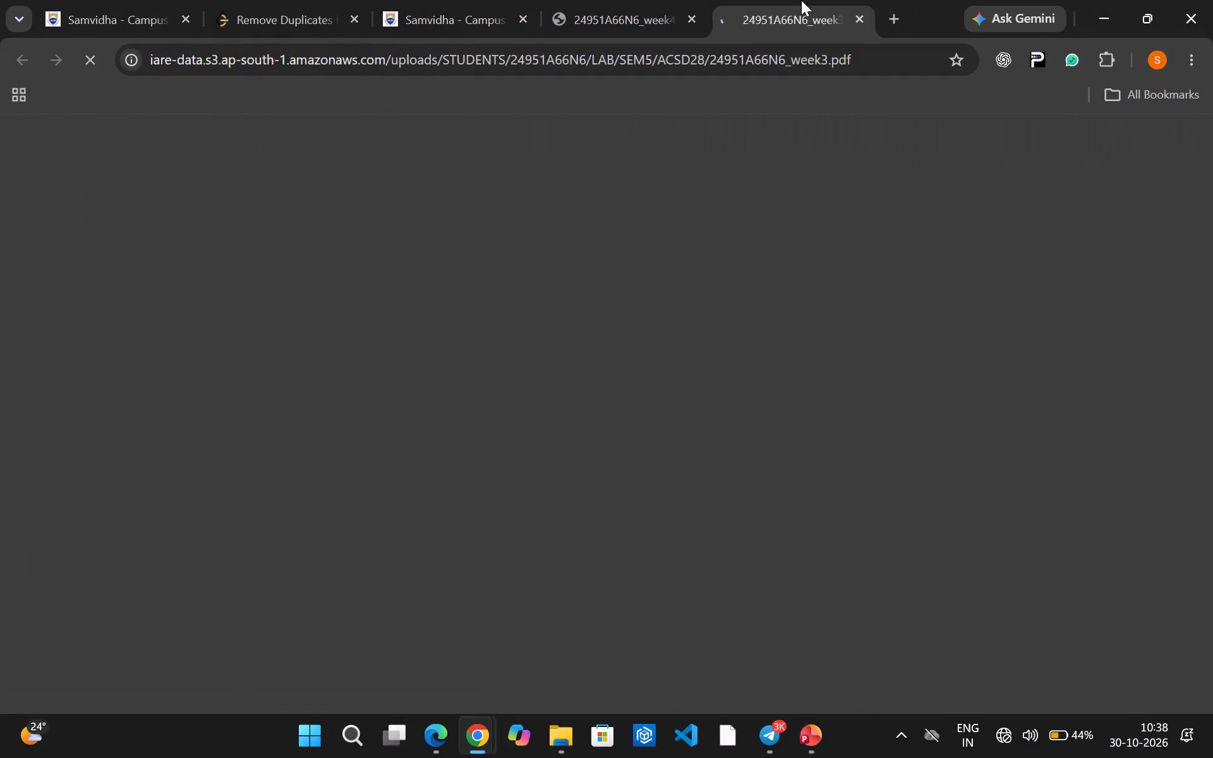
key("ctrl+w")
key("ctrl+w")
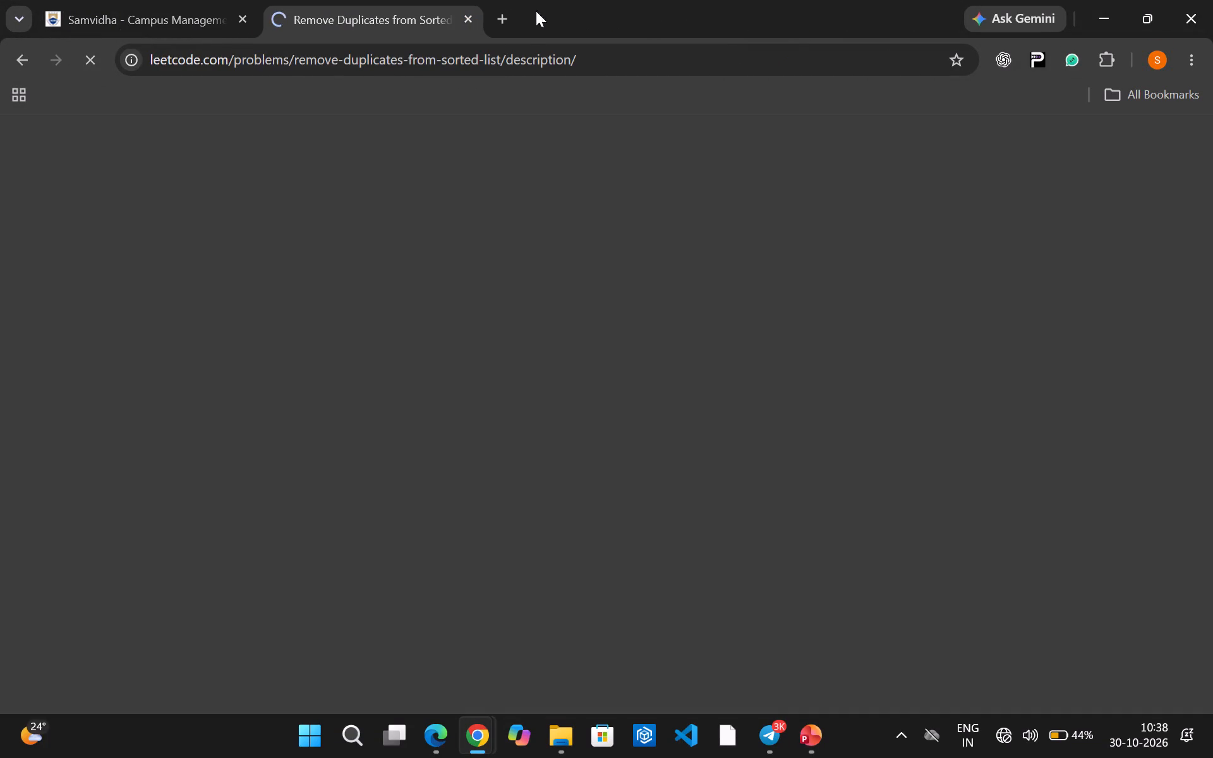
left_click(505, 1)
left_click(182, 0)
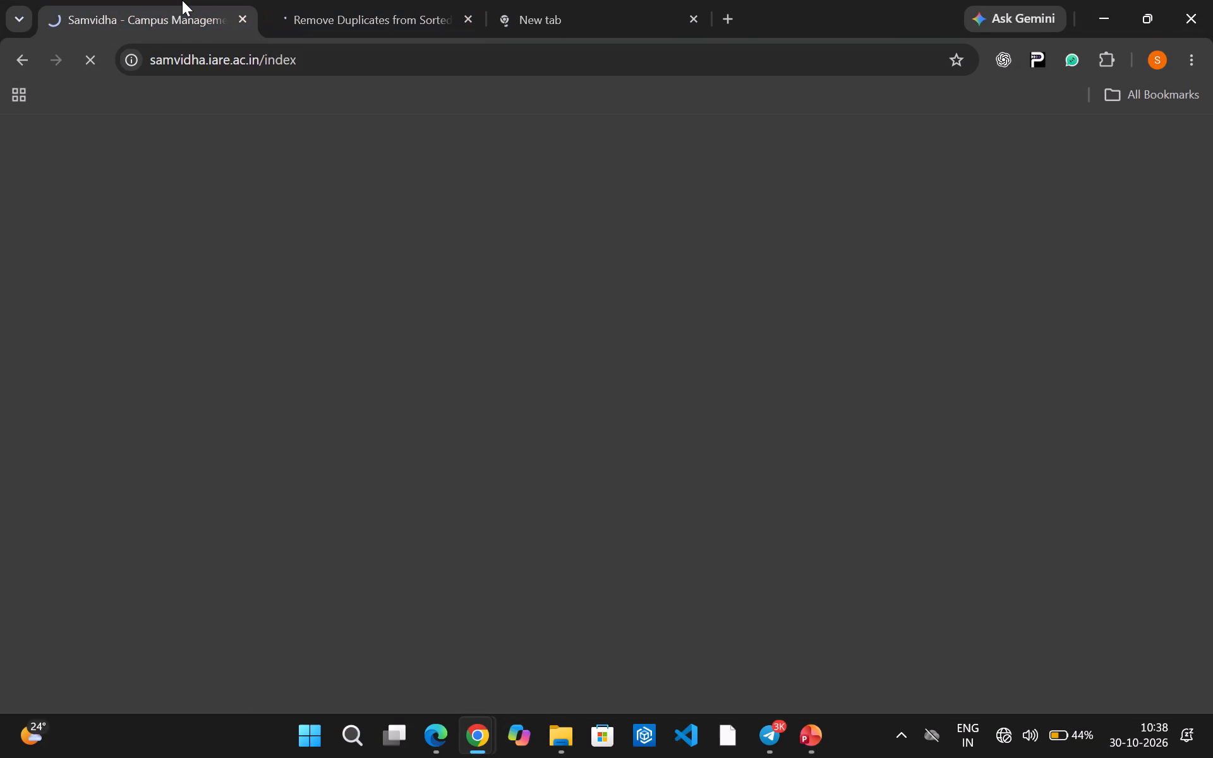
key("ctrl+w")
key("ctrl+w")
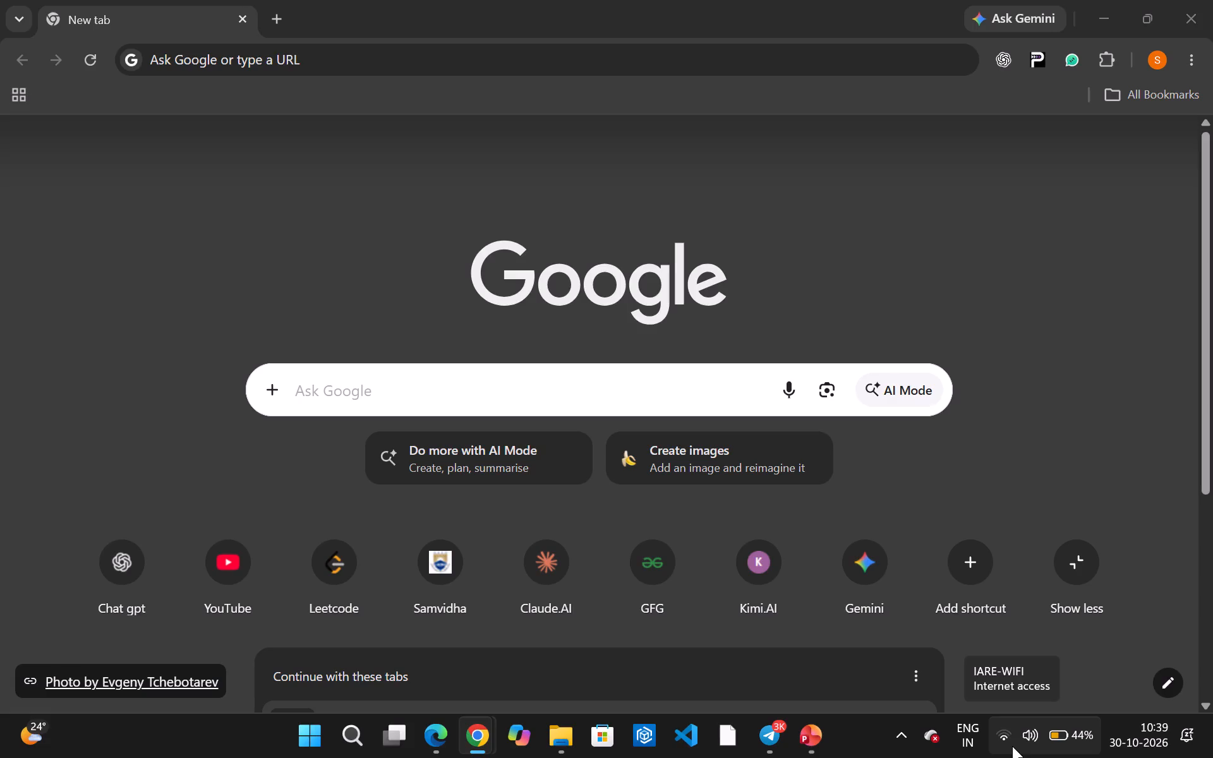
Search Google for the suggested earlier query brimstom.
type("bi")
left_click(517, 66)
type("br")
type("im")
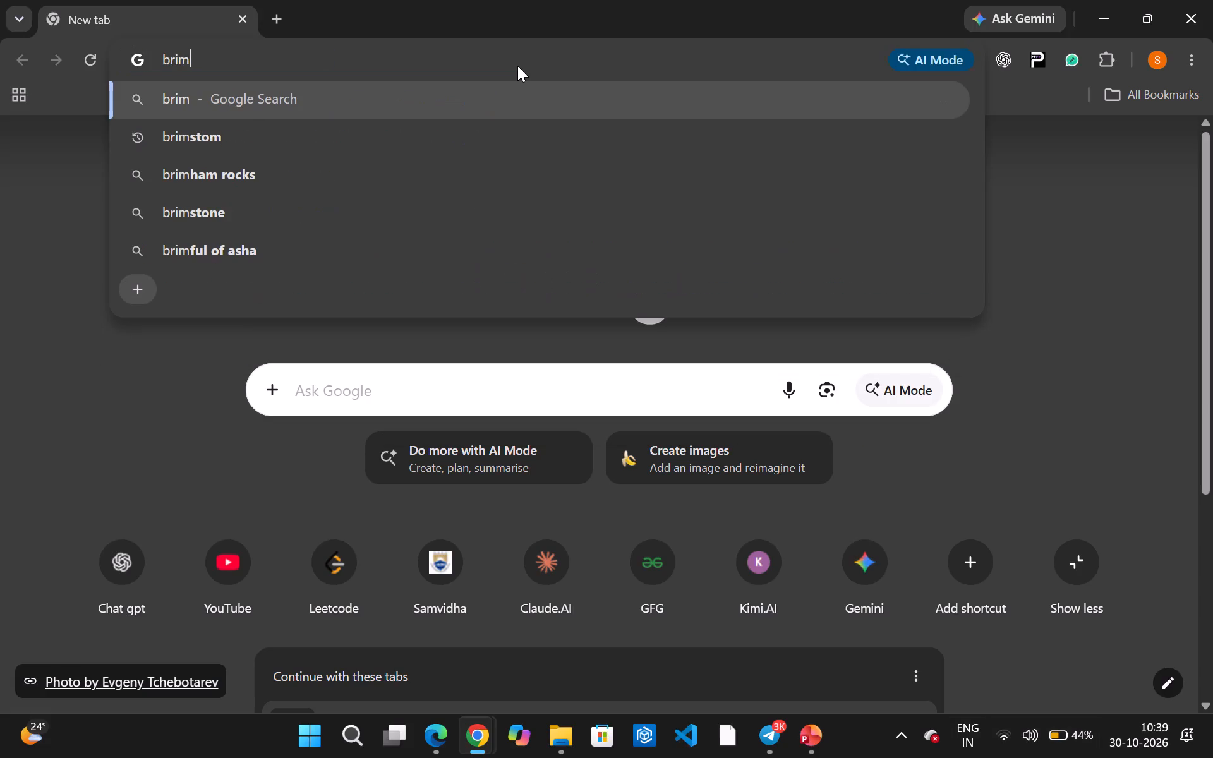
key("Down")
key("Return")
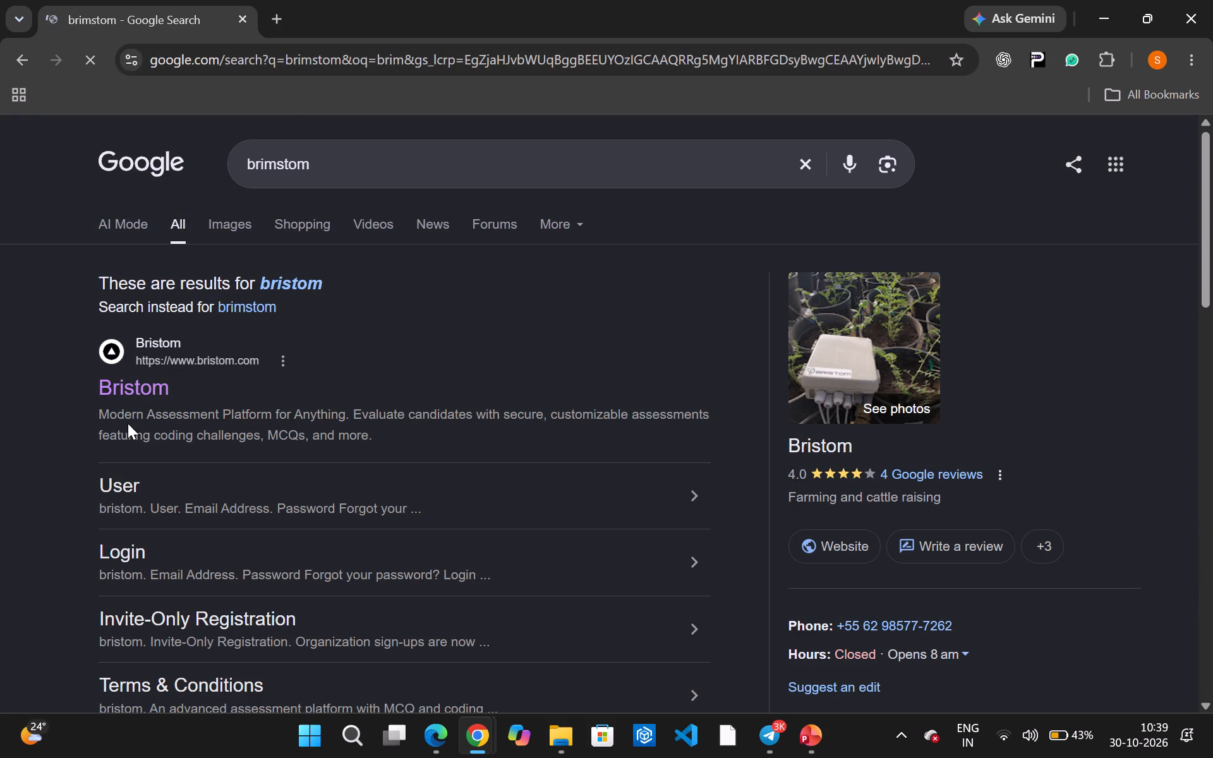
Open the Bristom website from the Google search results.
left_click(144, 394)
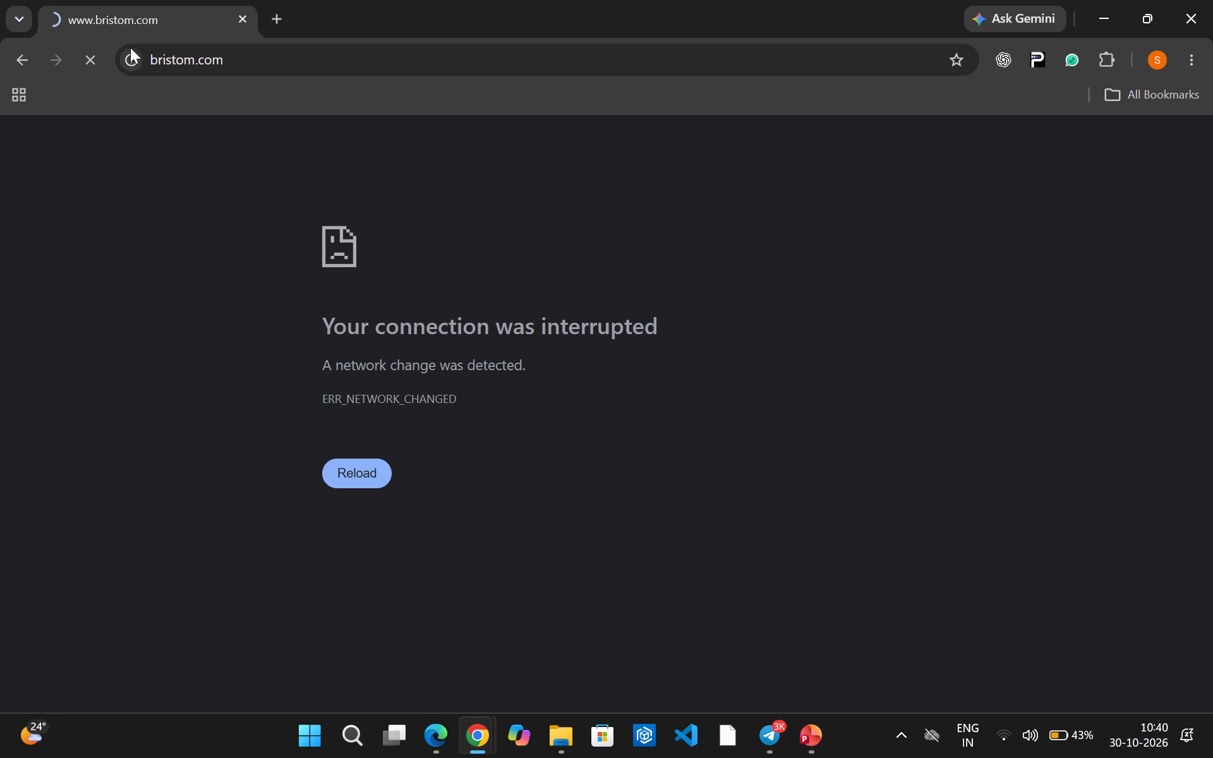
Check the available Wi-Fi networks and reconnect to the IARE-WIFI network with automatic connection enabled.
left_click(1000, 733)
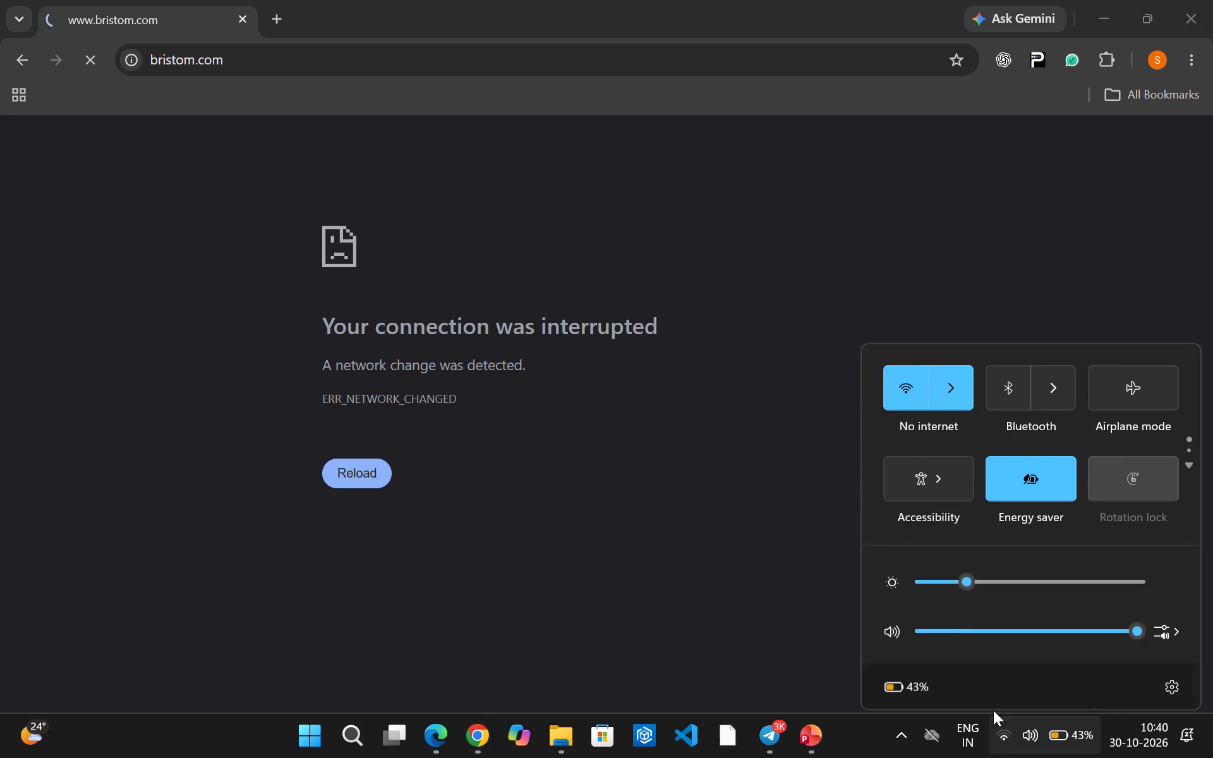
left_click(953, 367)
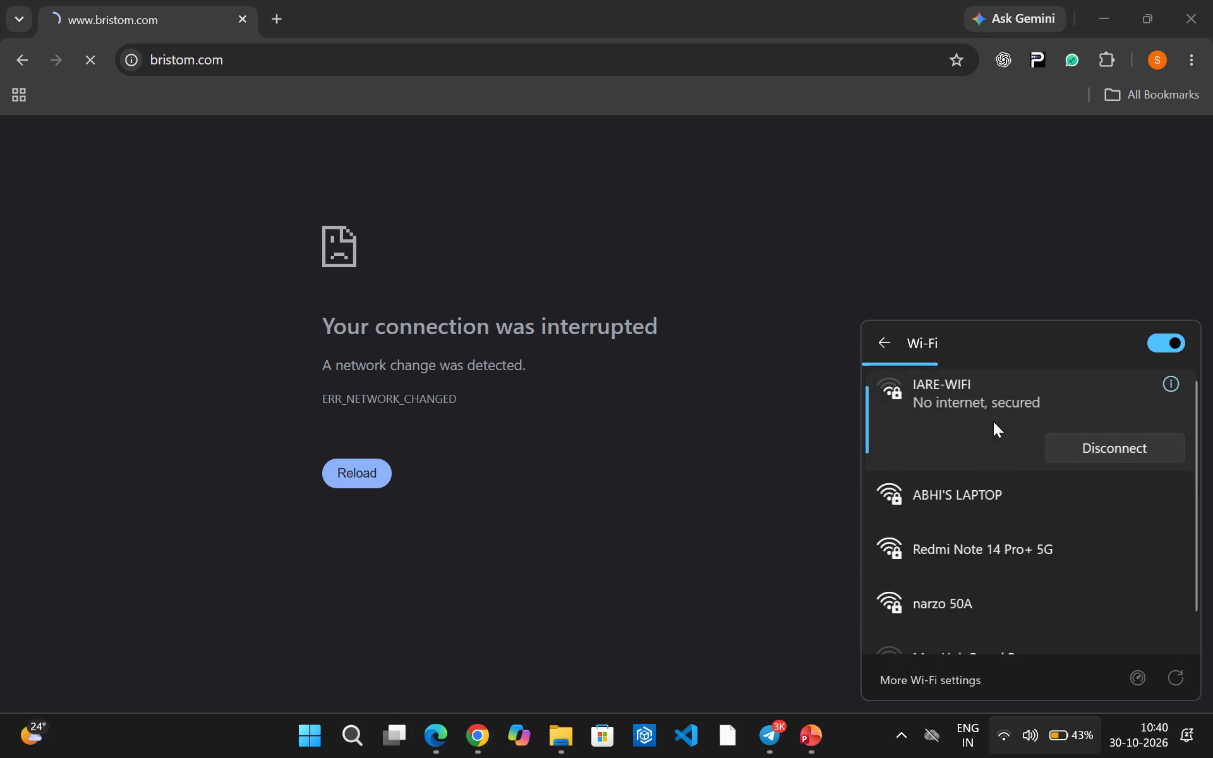
scroll(996, 408, "down", 7)
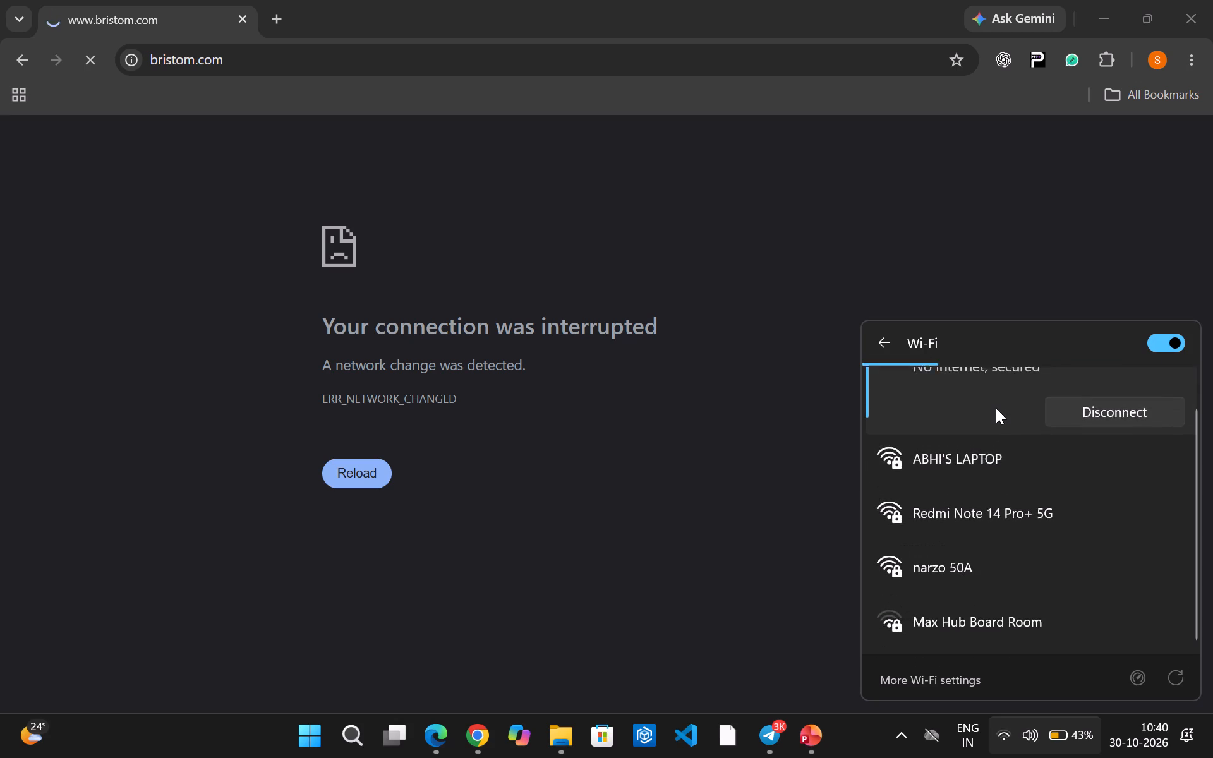
scroll(996, 408, "up", 10)
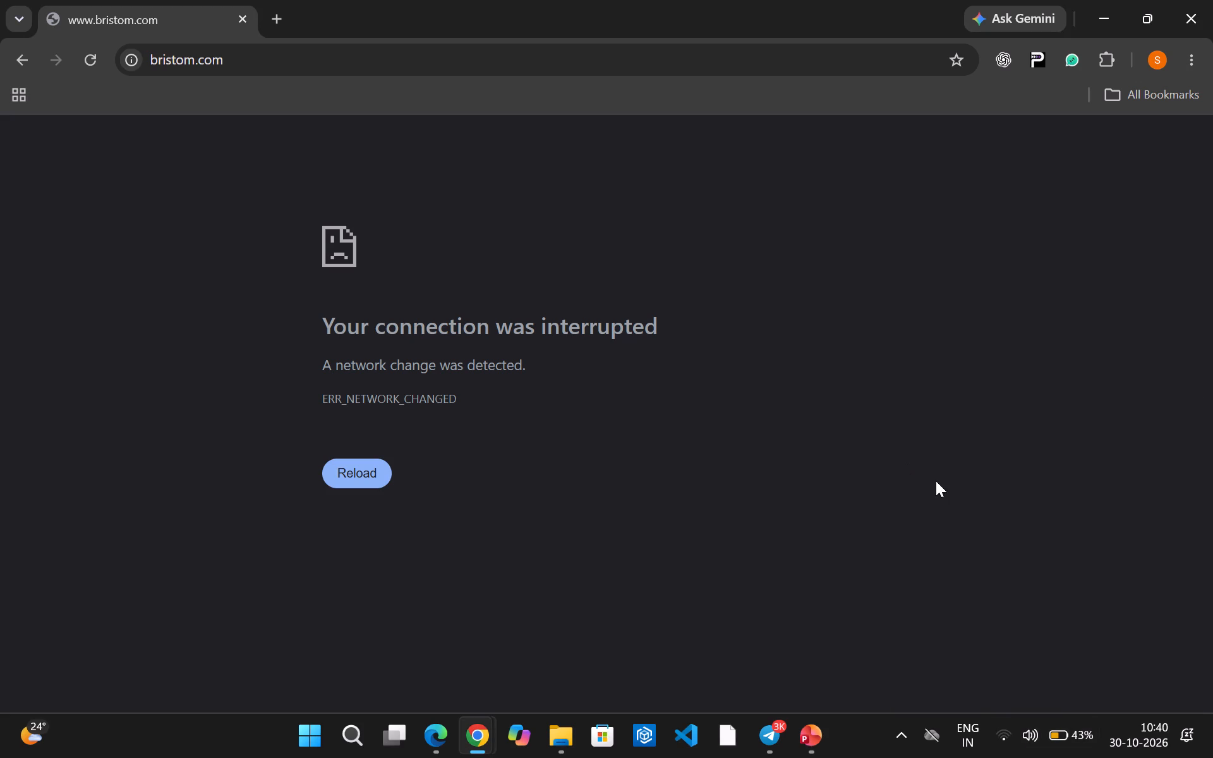
left_click(1011, 738)
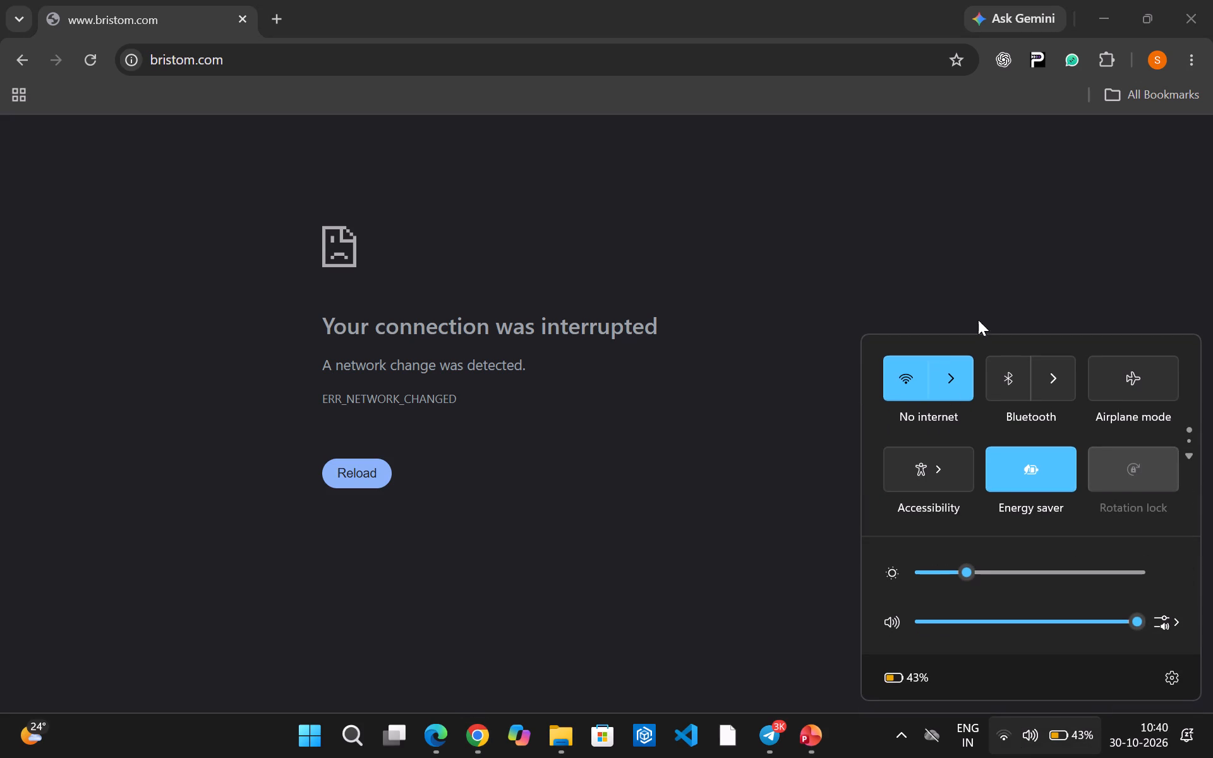
left_click(962, 369)
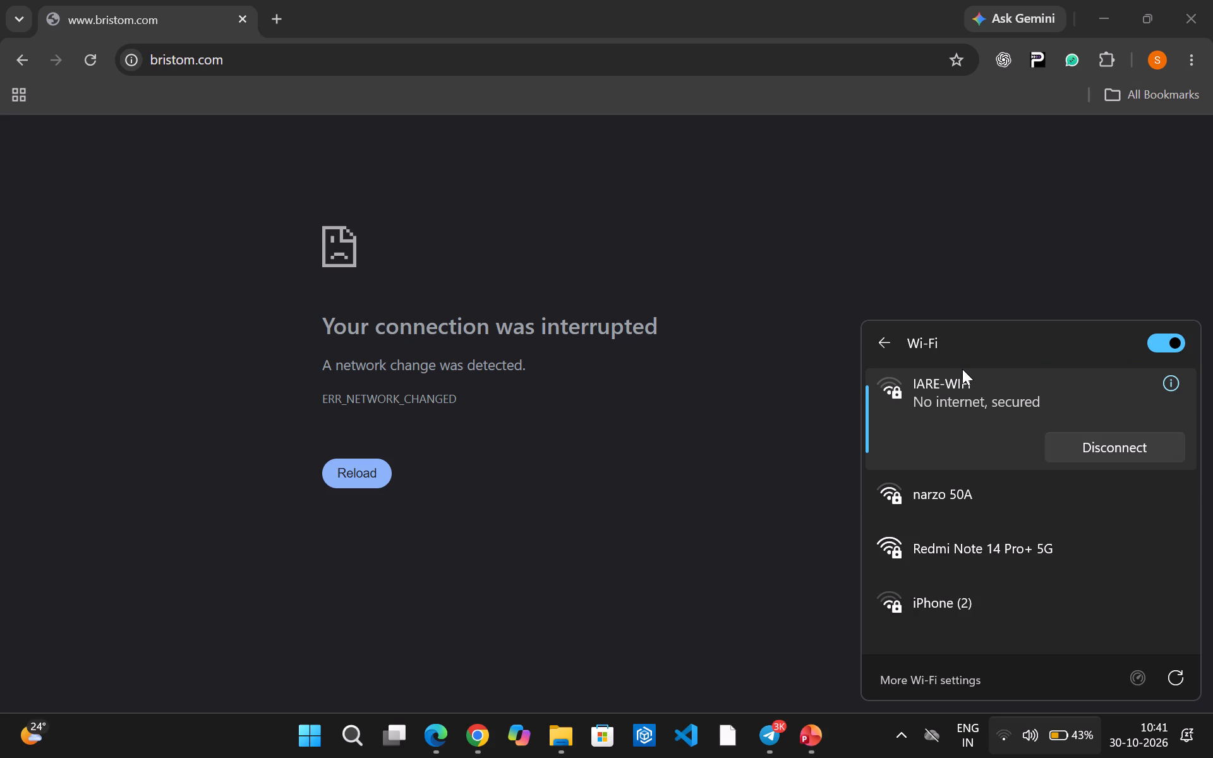
scroll(993, 497, "down", 7)
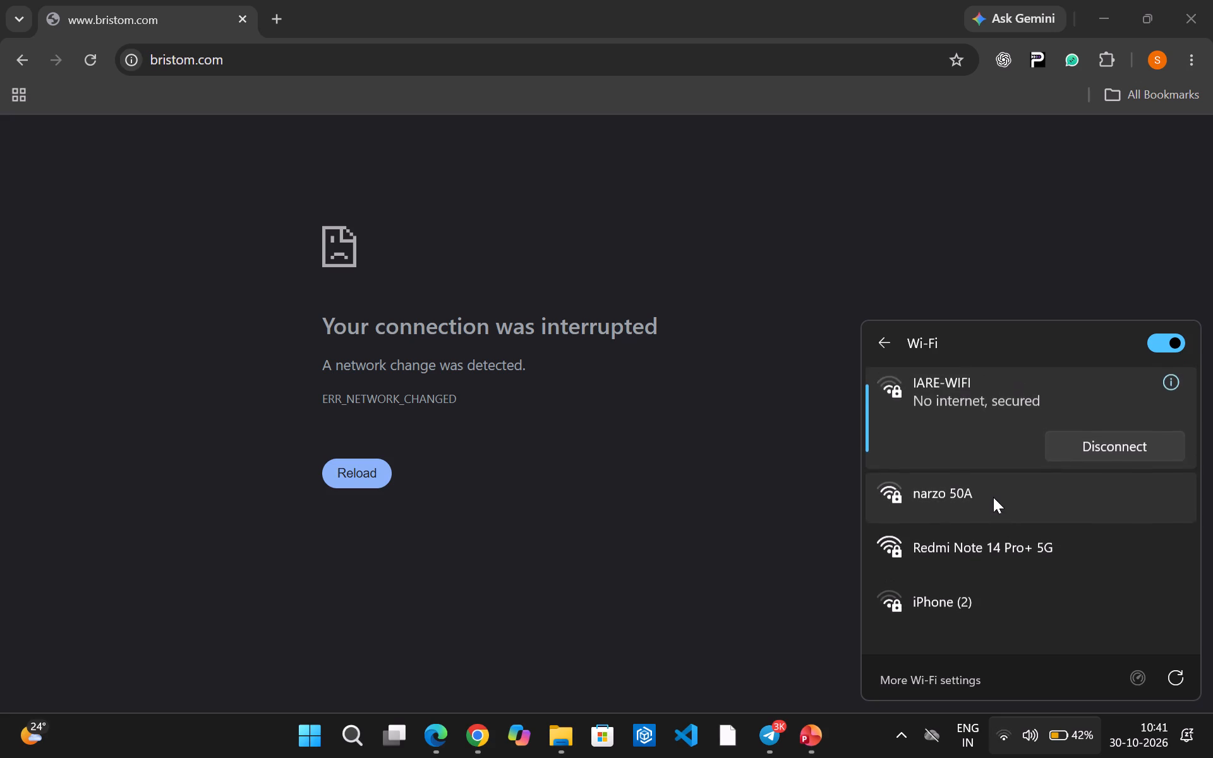
scroll(993, 497, "down", 5)
scroll(993, 497, "up", 5)
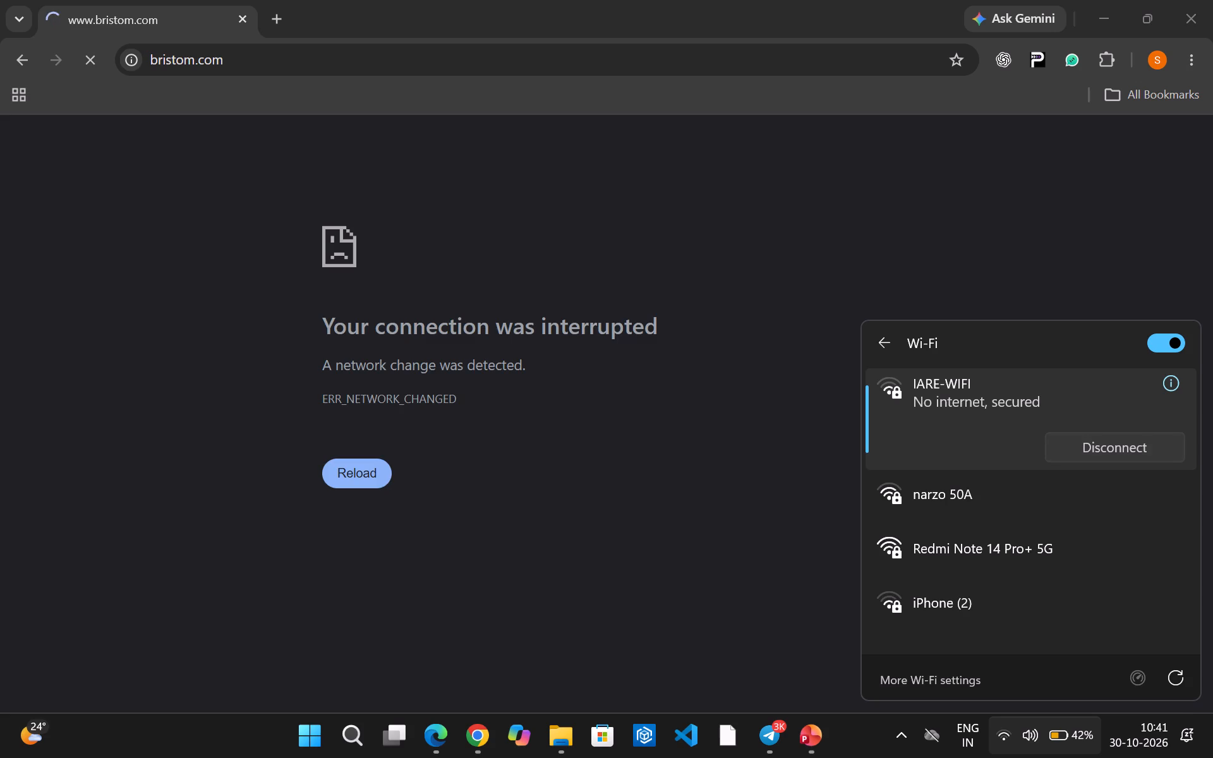
left_click(987, 439)
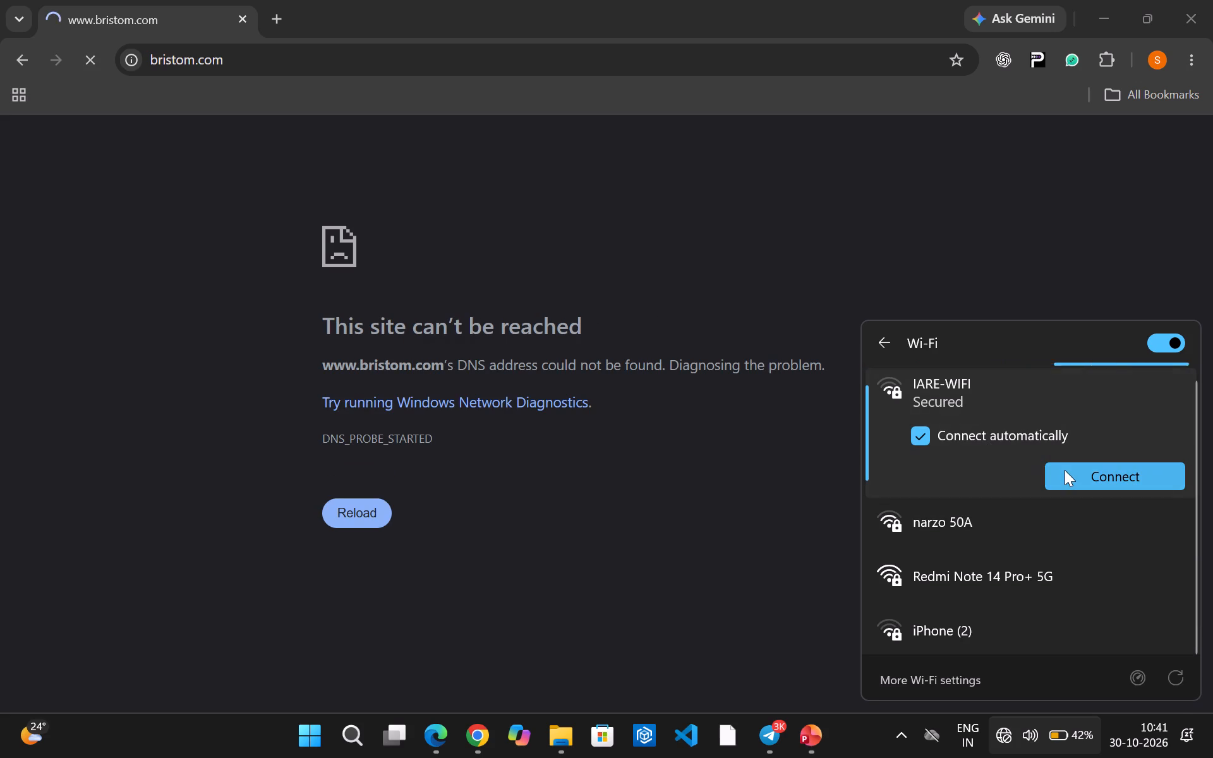
left_click(1065, 470)
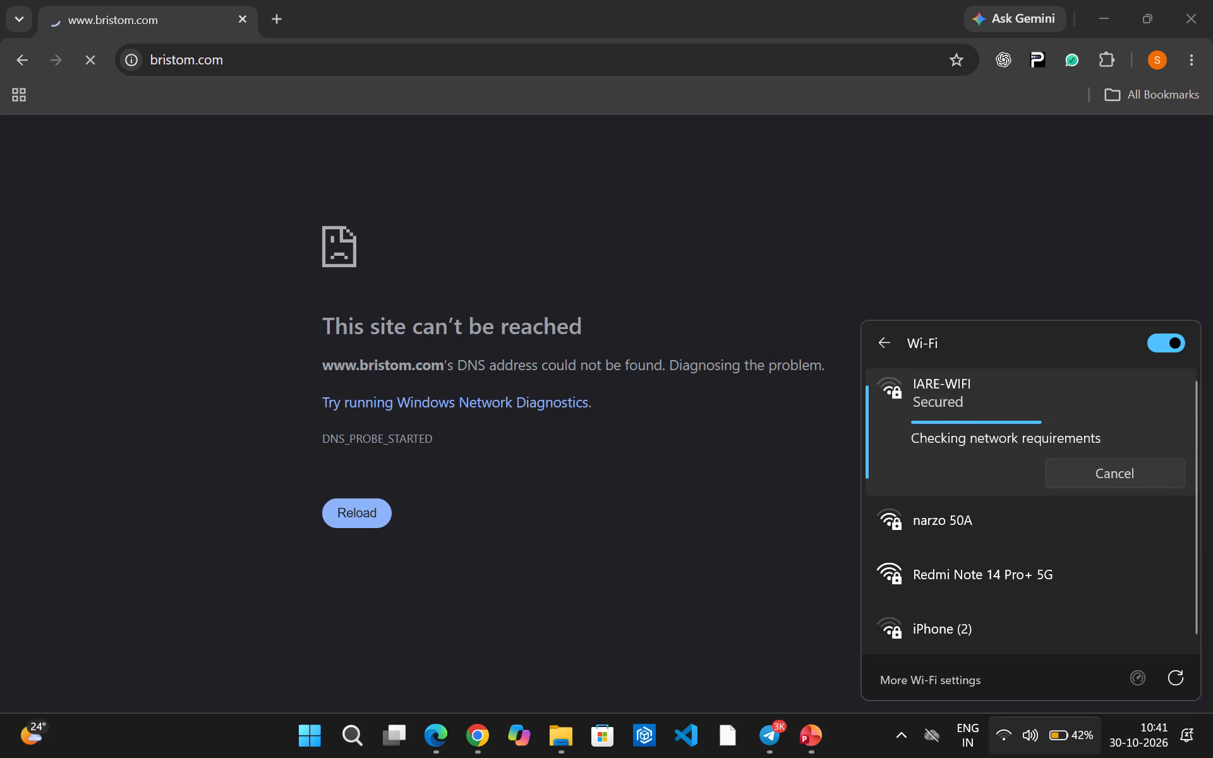
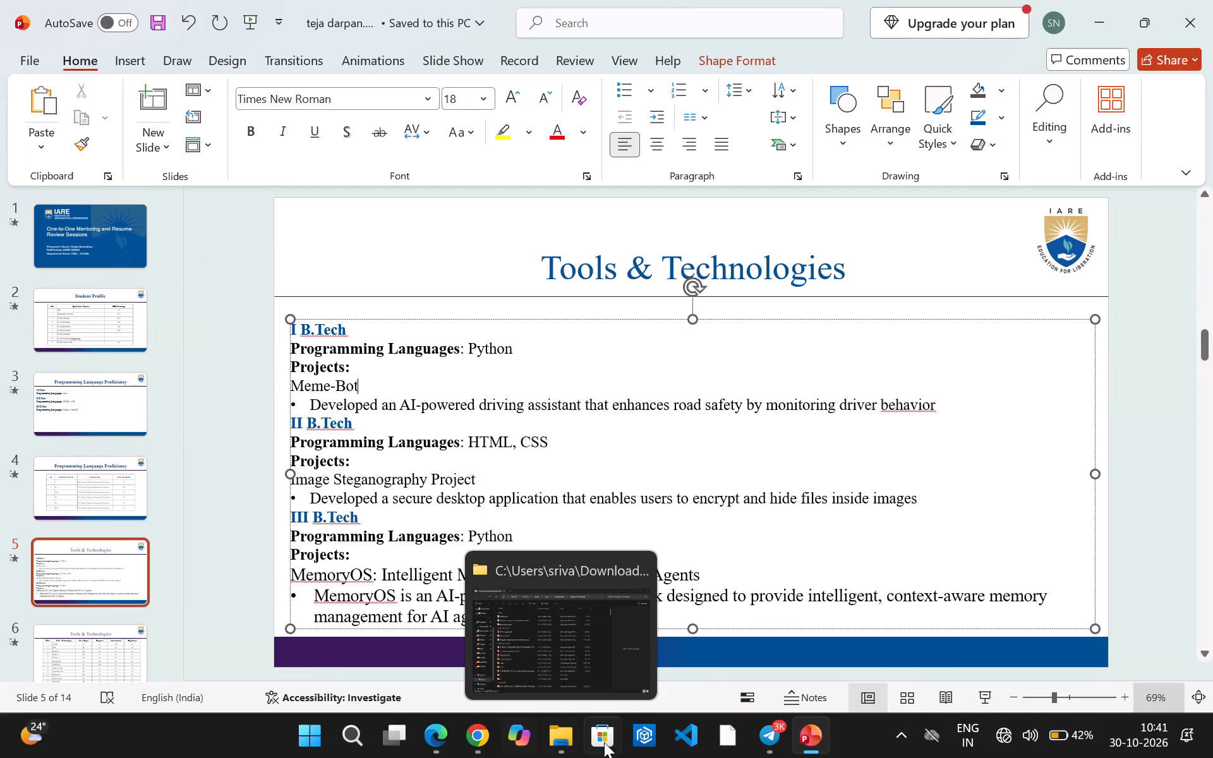
Switch to the open File Explorer window at the Telegram Desktop folder in Downloads.
left_click(549, 639)
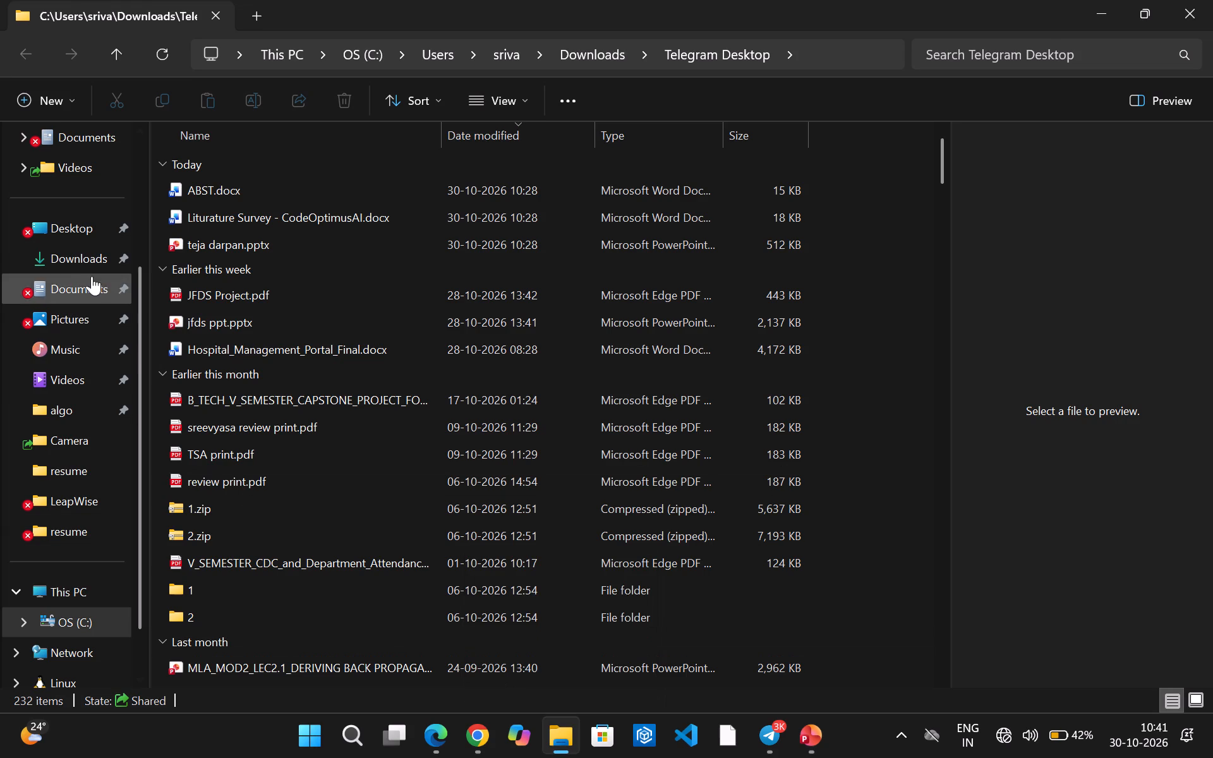
Go to the resume folder inside Documents in File Explorer and open the master resume PDF for a look.
left_click(82, 280)
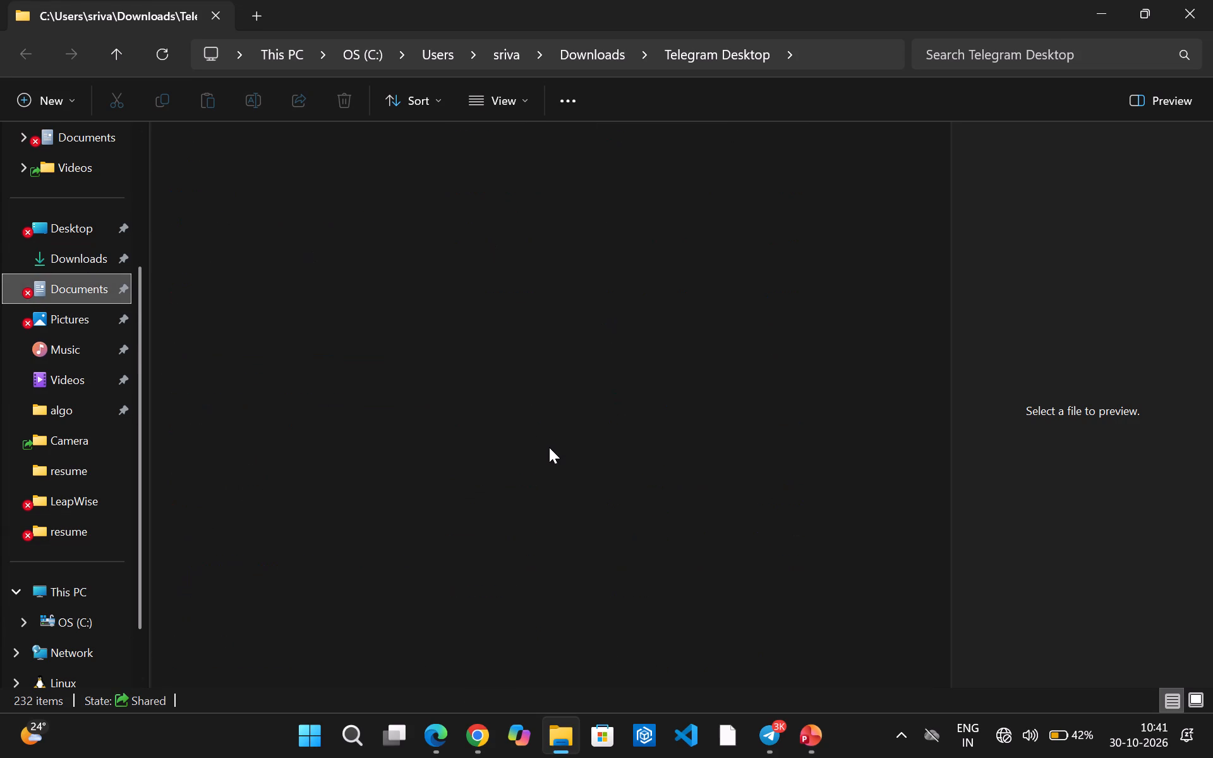
scroll(549, 447, "down", 14)
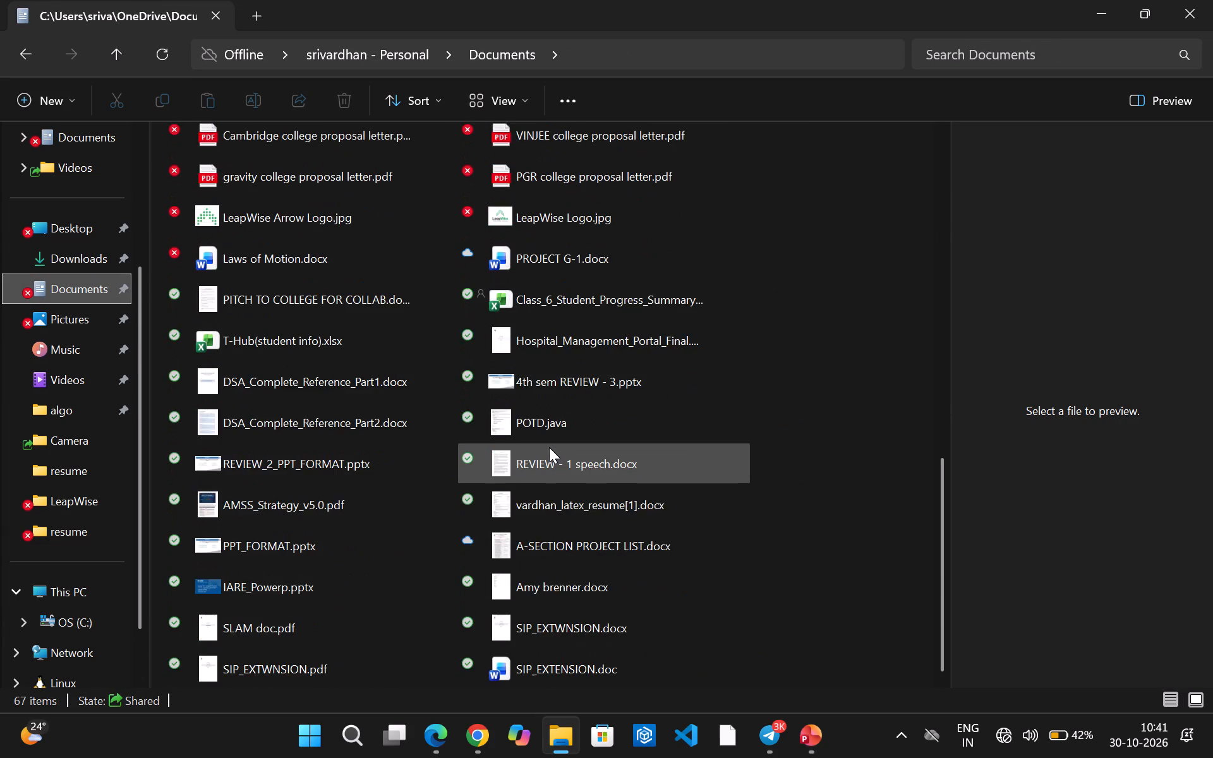
scroll(549, 447, "down", 4)
triple_click(301, 503)
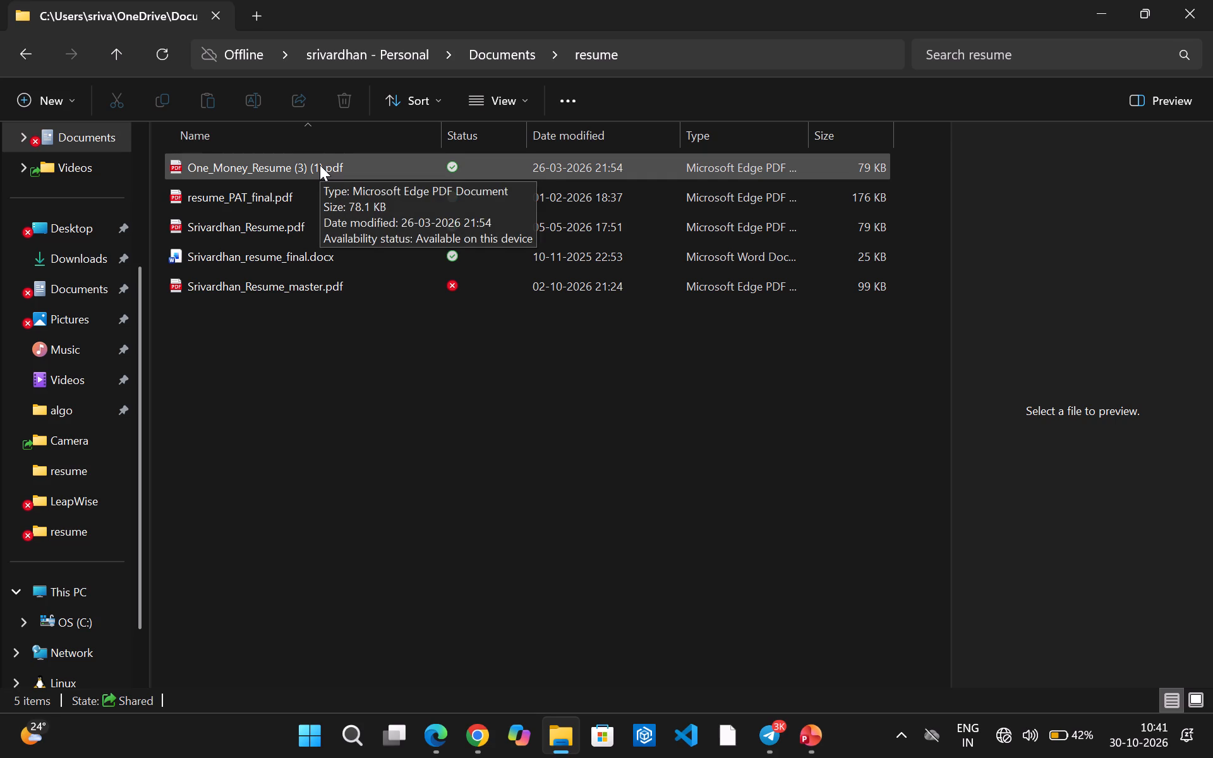
double_click(282, 277)
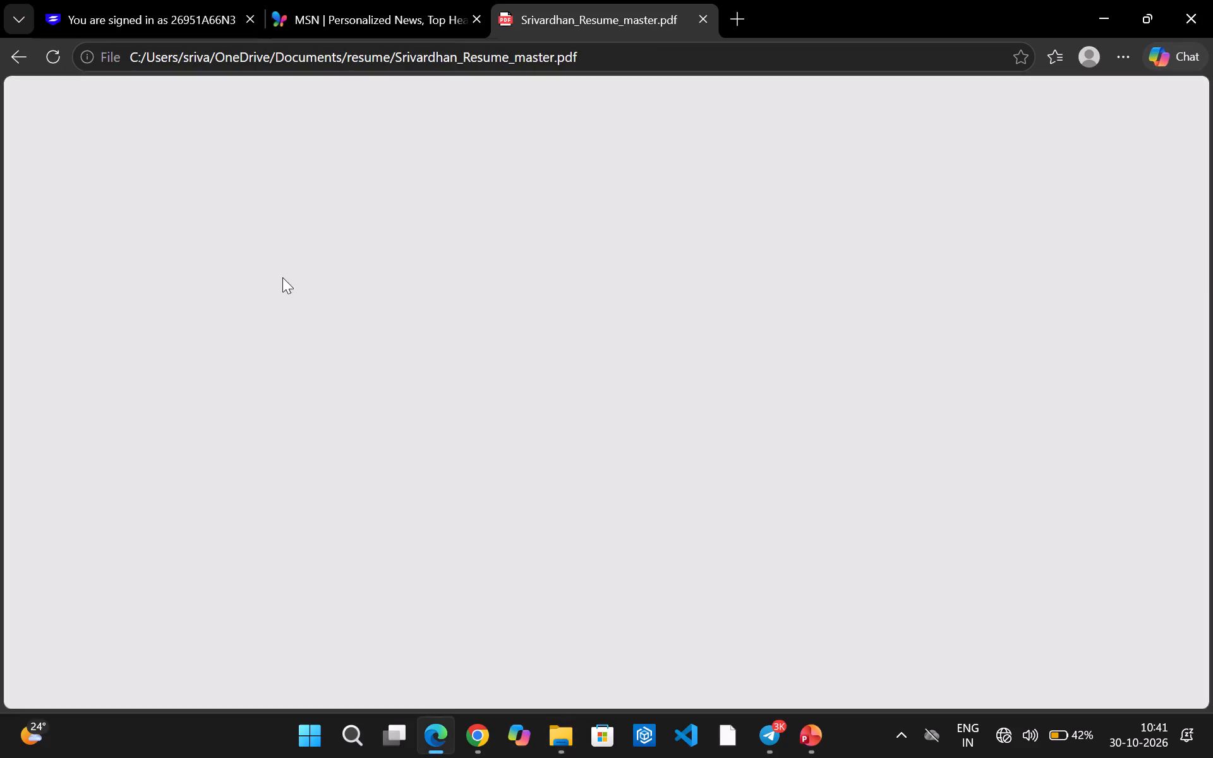
left_click(1212, 0)
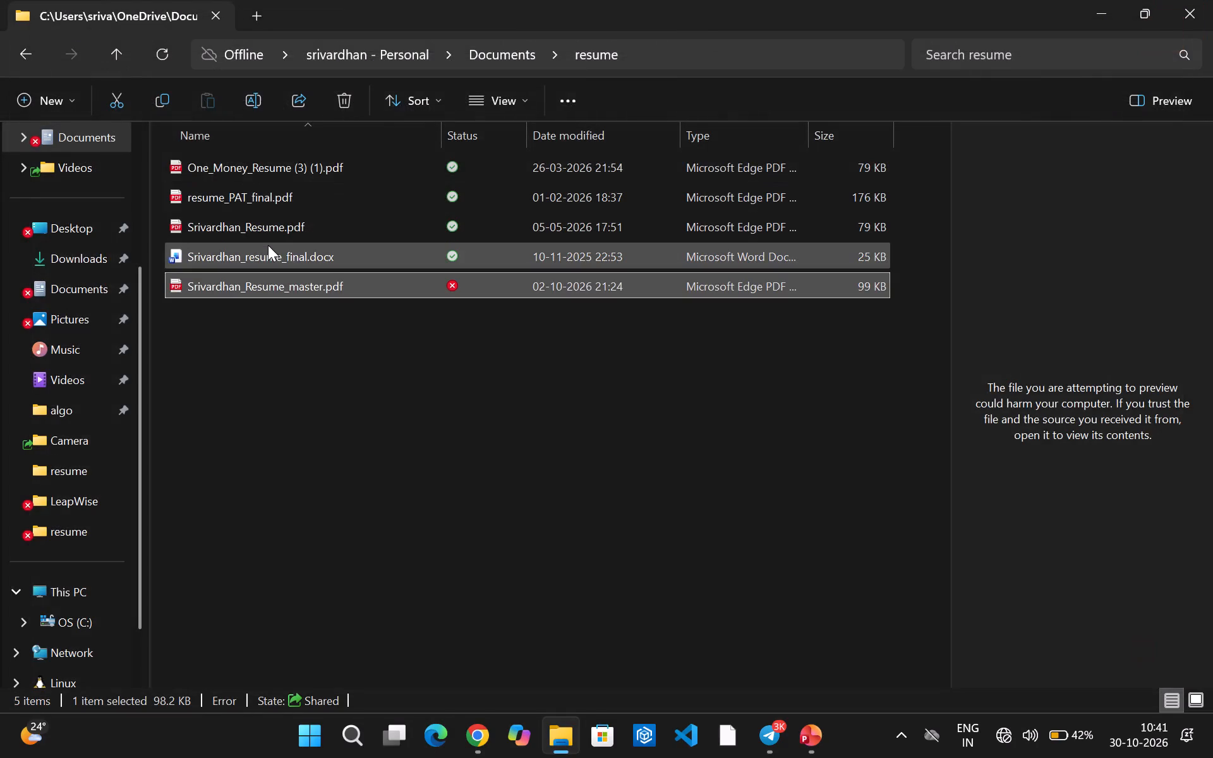
Open the final resume Word document and review its skills, projects, certifications and coding profiles.
double_click(268, 245)
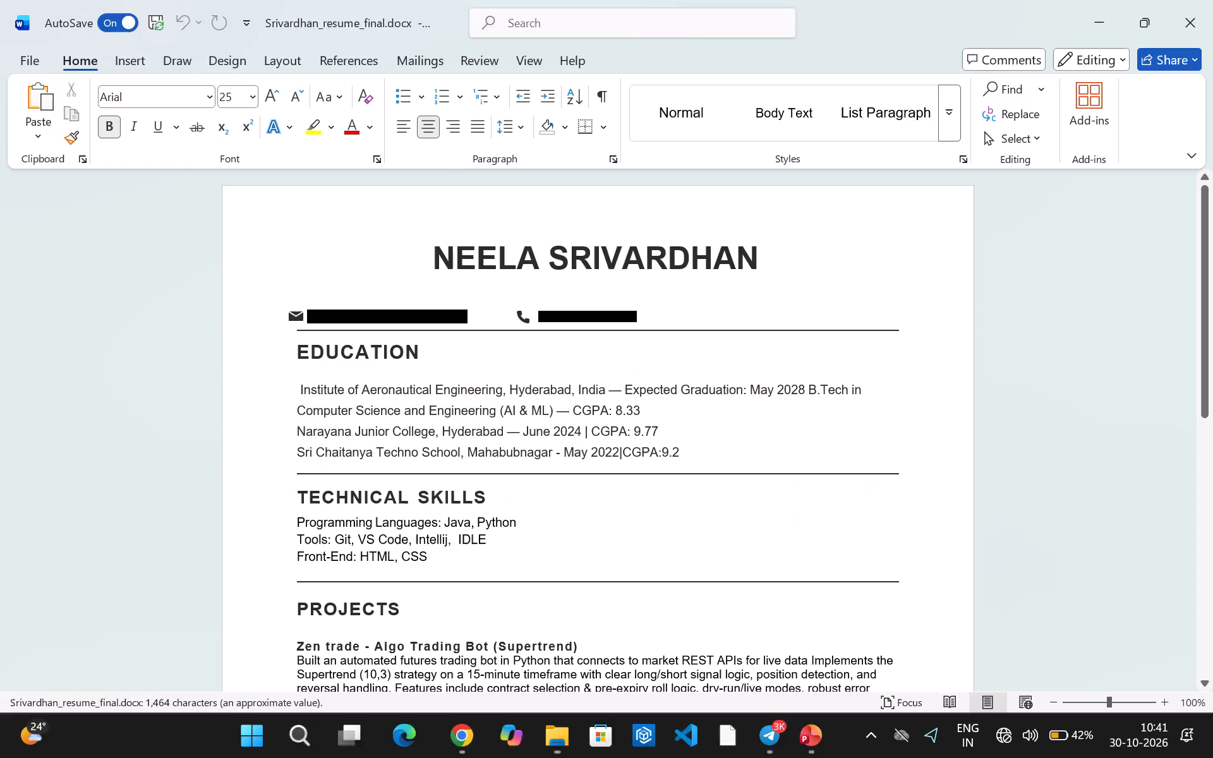
scroll(297, 568, "down", 5)
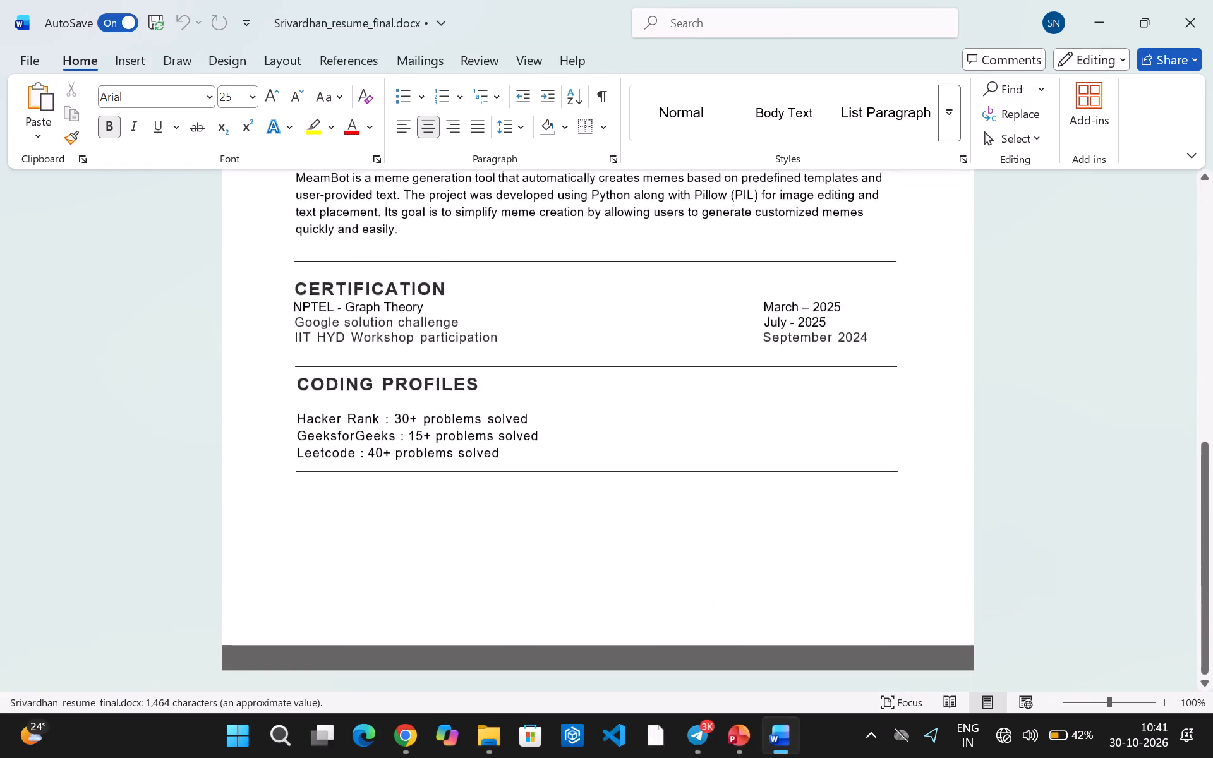
scroll(297, 568, "up", 7)
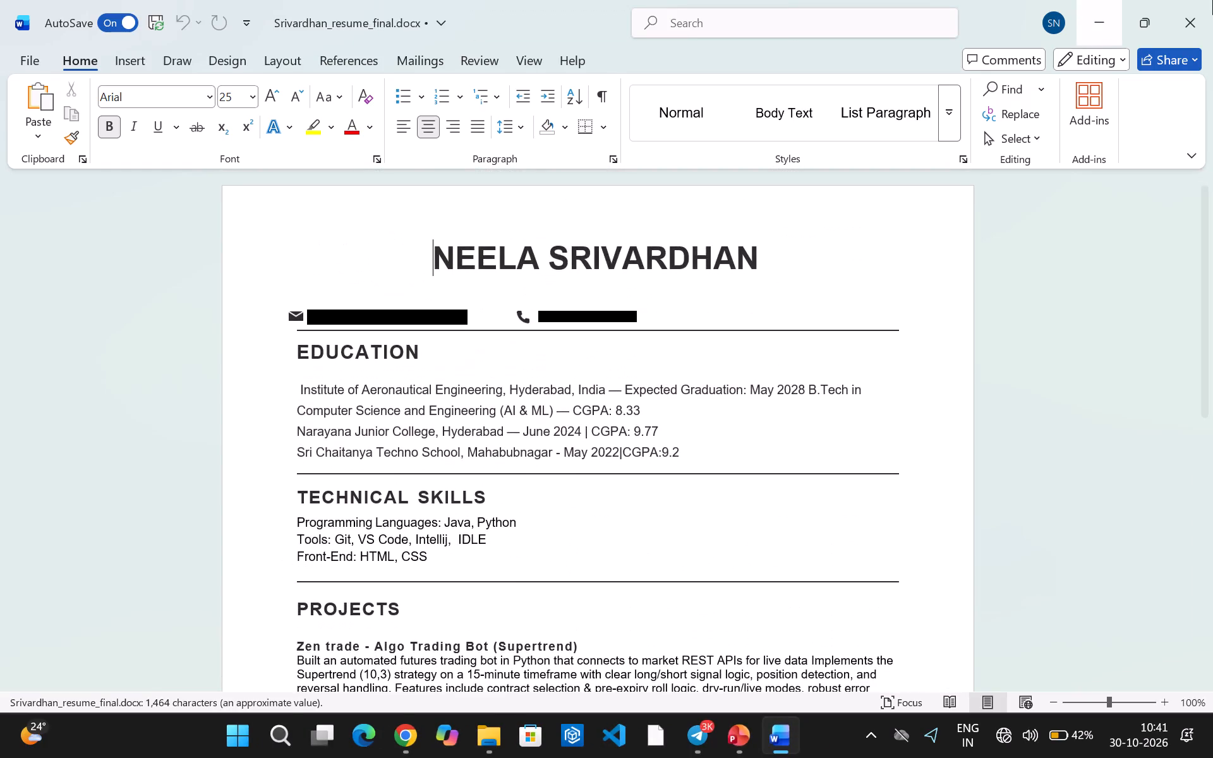
Look through Word's list of recent documents, then close the resume document.
left_click(34, 67)
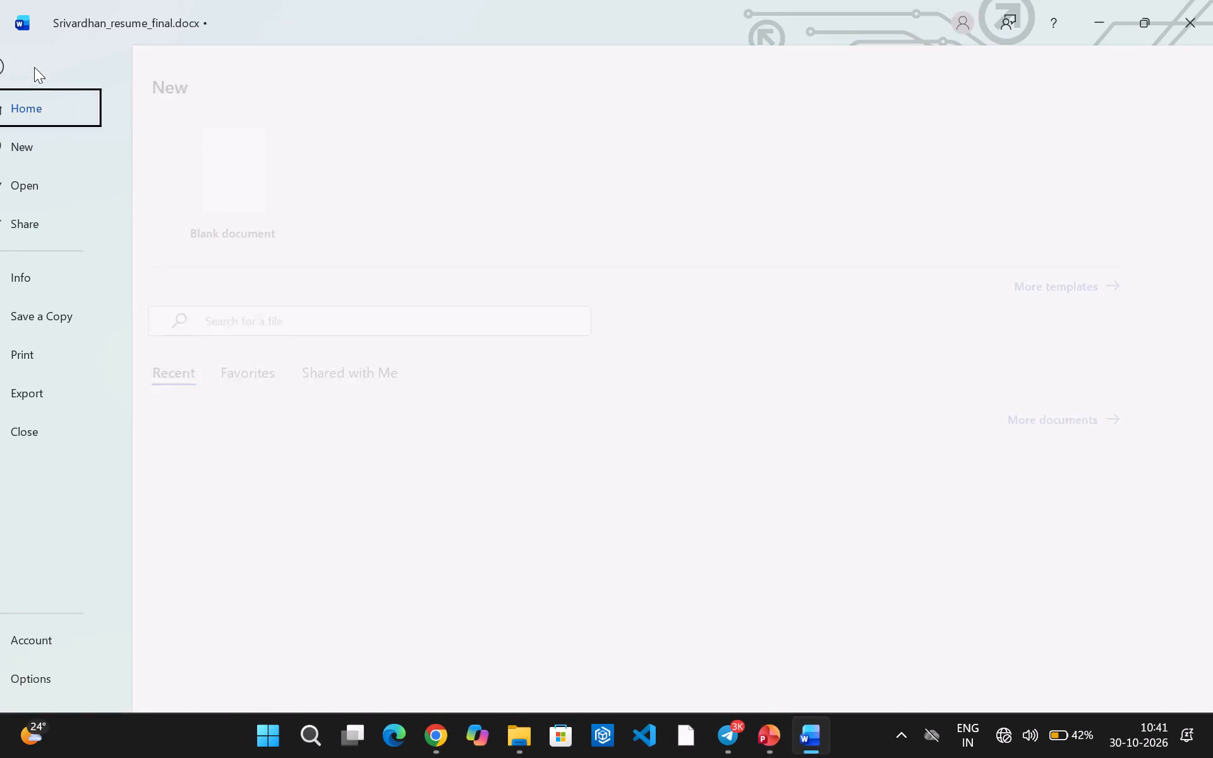
scroll(382, 473, "down", 2)
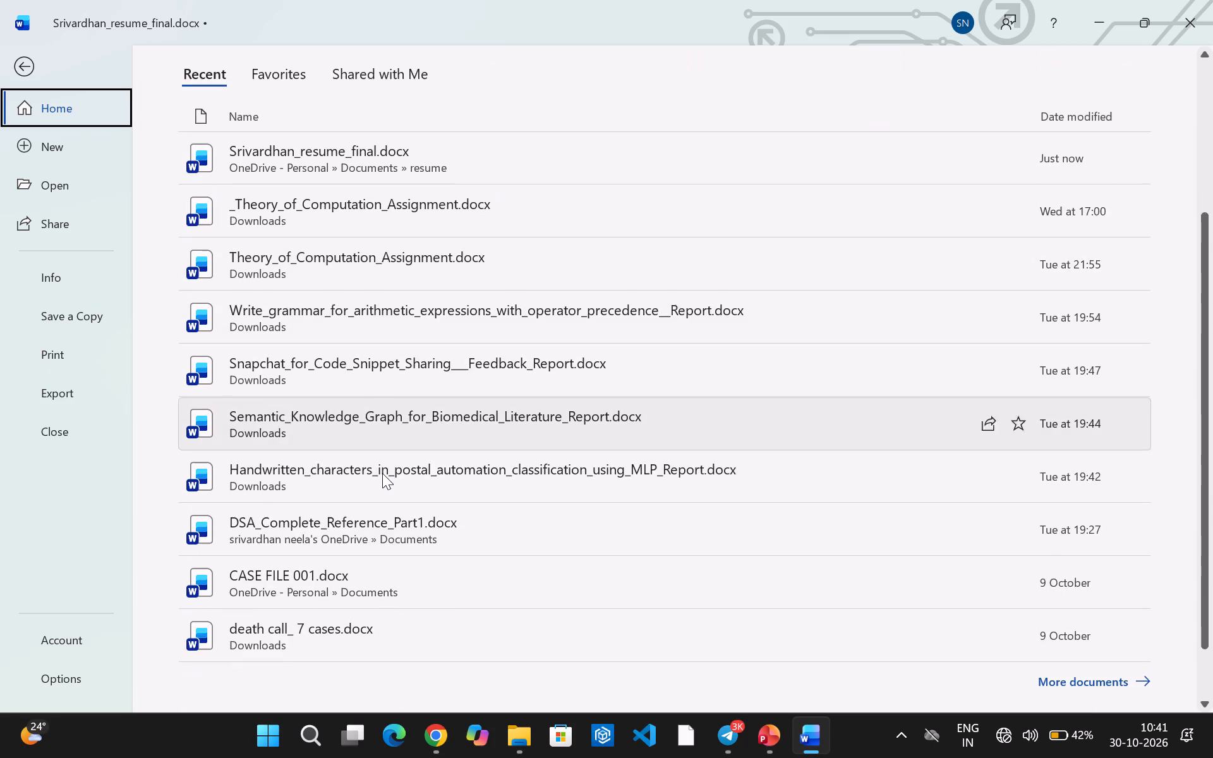
scroll(382, 473, "down", 4)
scroll(382, 473, "up", 1)
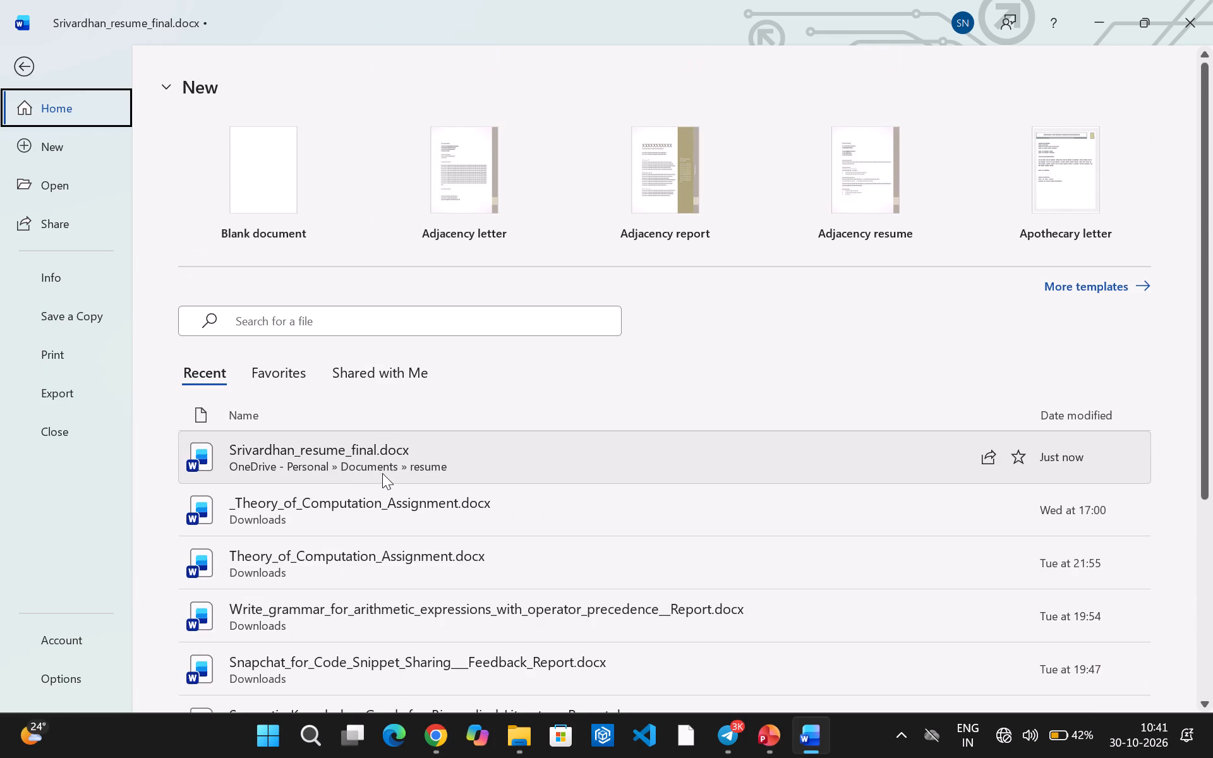
scroll(382, 473, "up", 2)
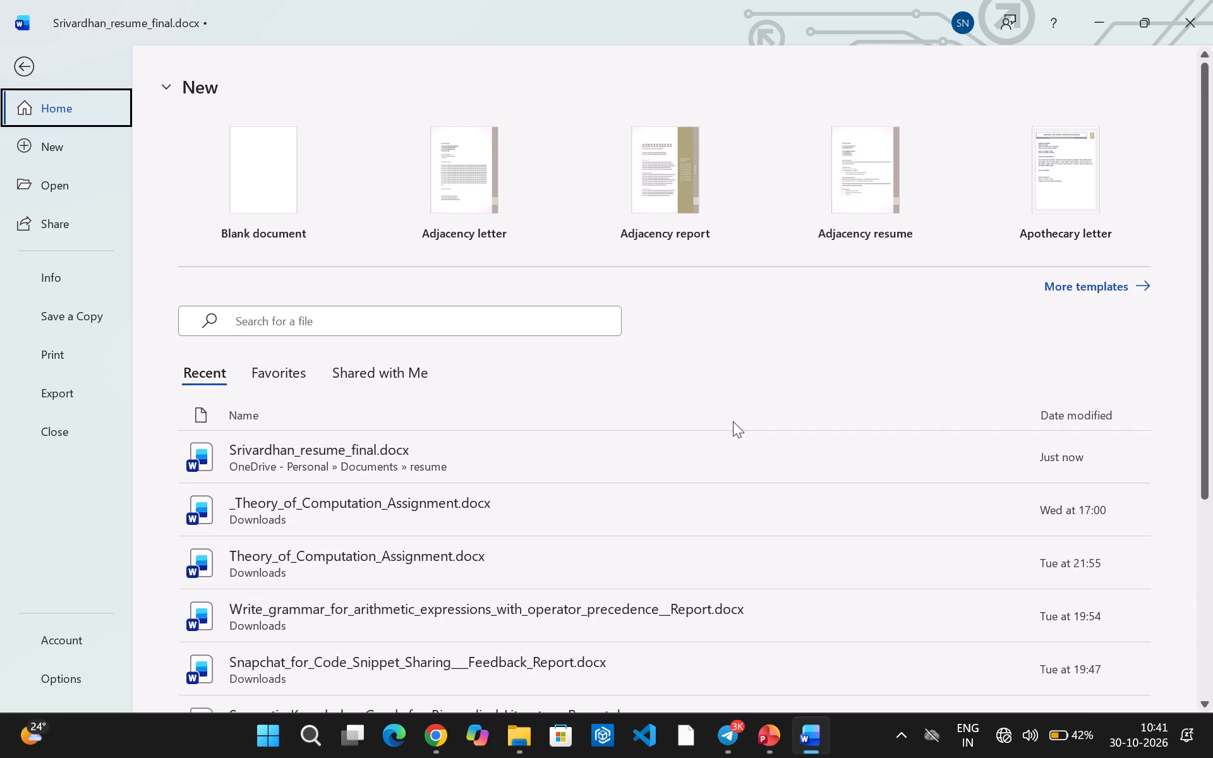
scroll(720, 435, "down", 5)
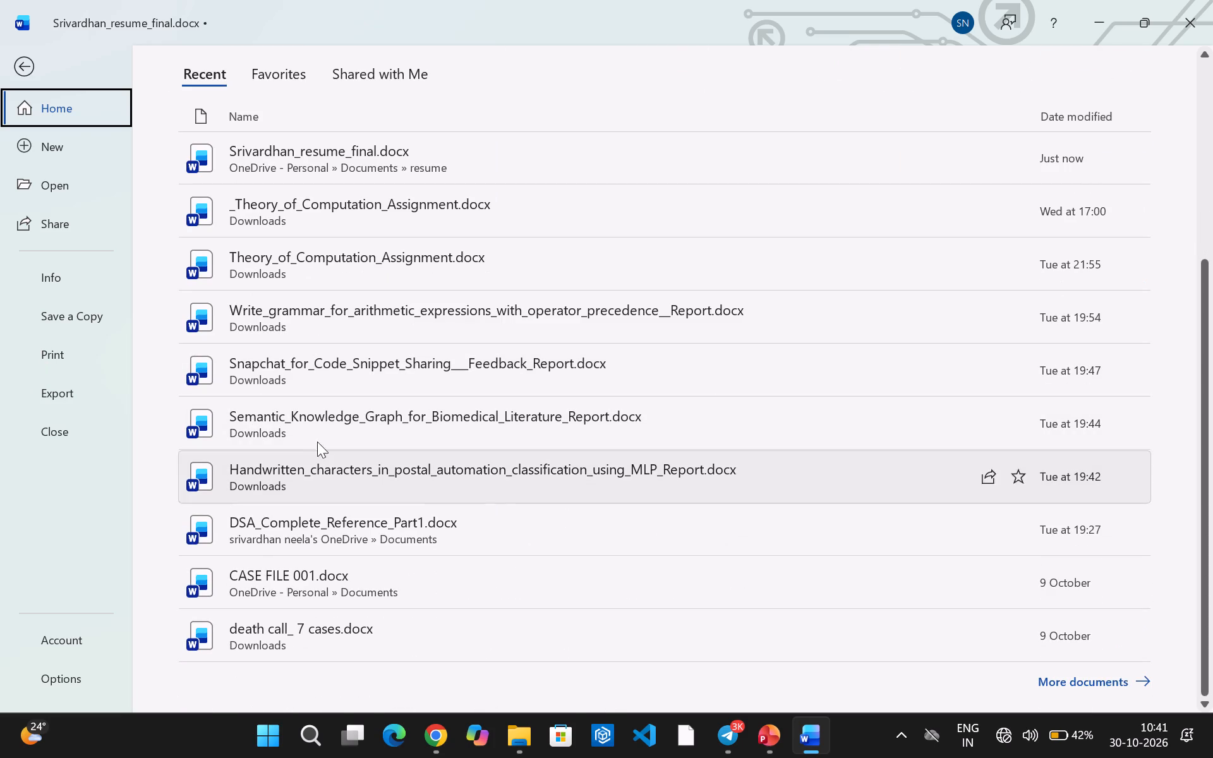
left_click(1180, 26)
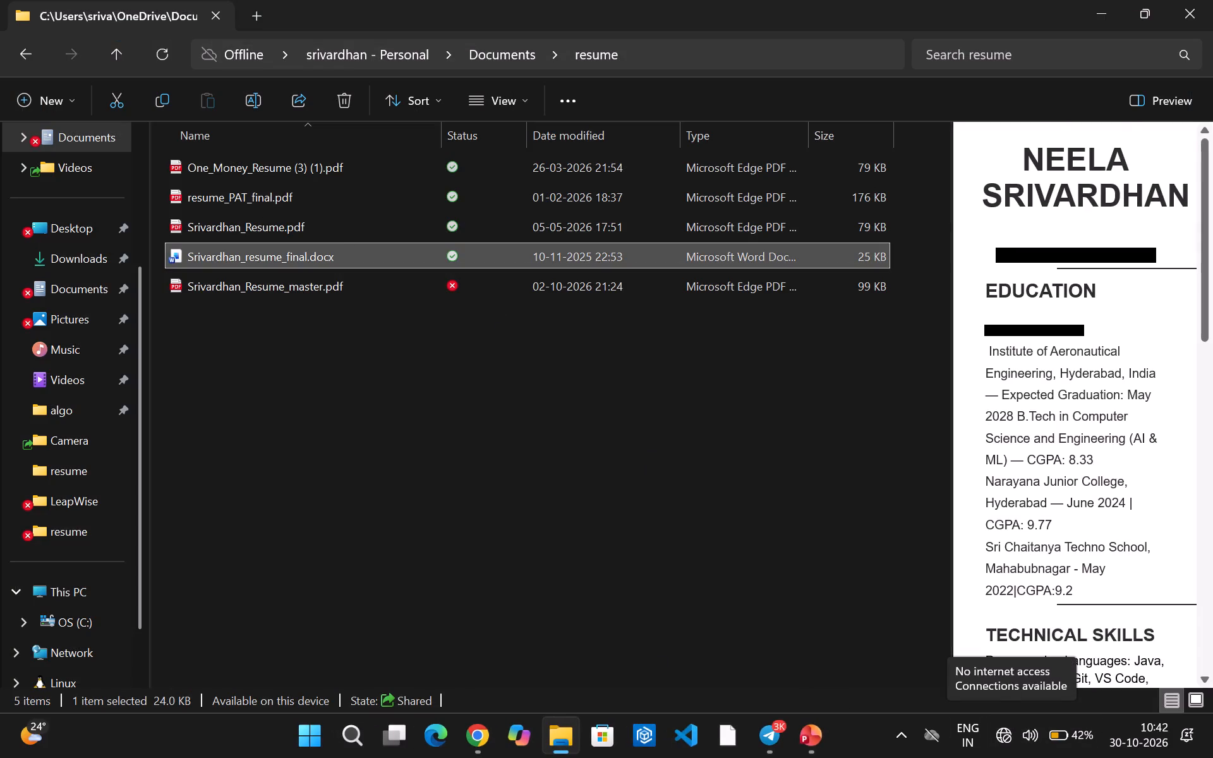
Open the master resume PDF and copy the project title LeapWise – Adaptive Learning & Examination Platform from Products & Projects.
scroll(1006, 490, "down", 1)
double_click(382, 278)
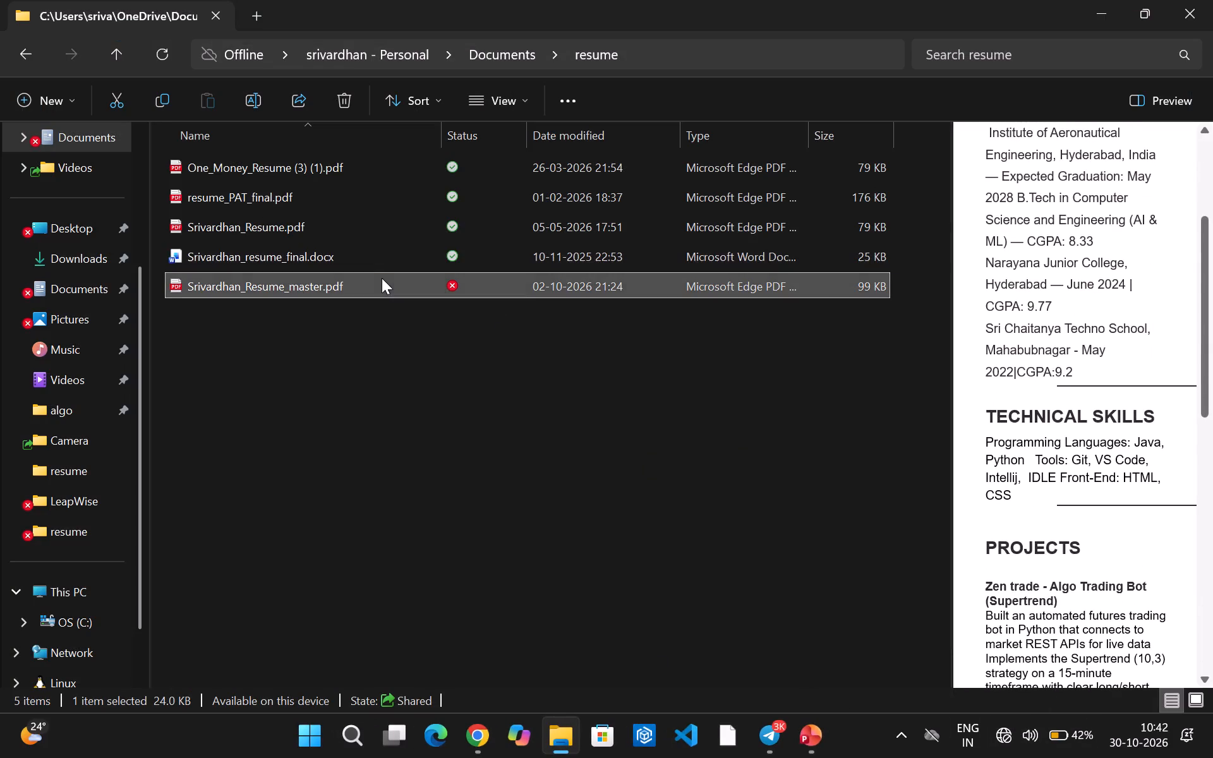
scroll(418, 547, "down", 1)
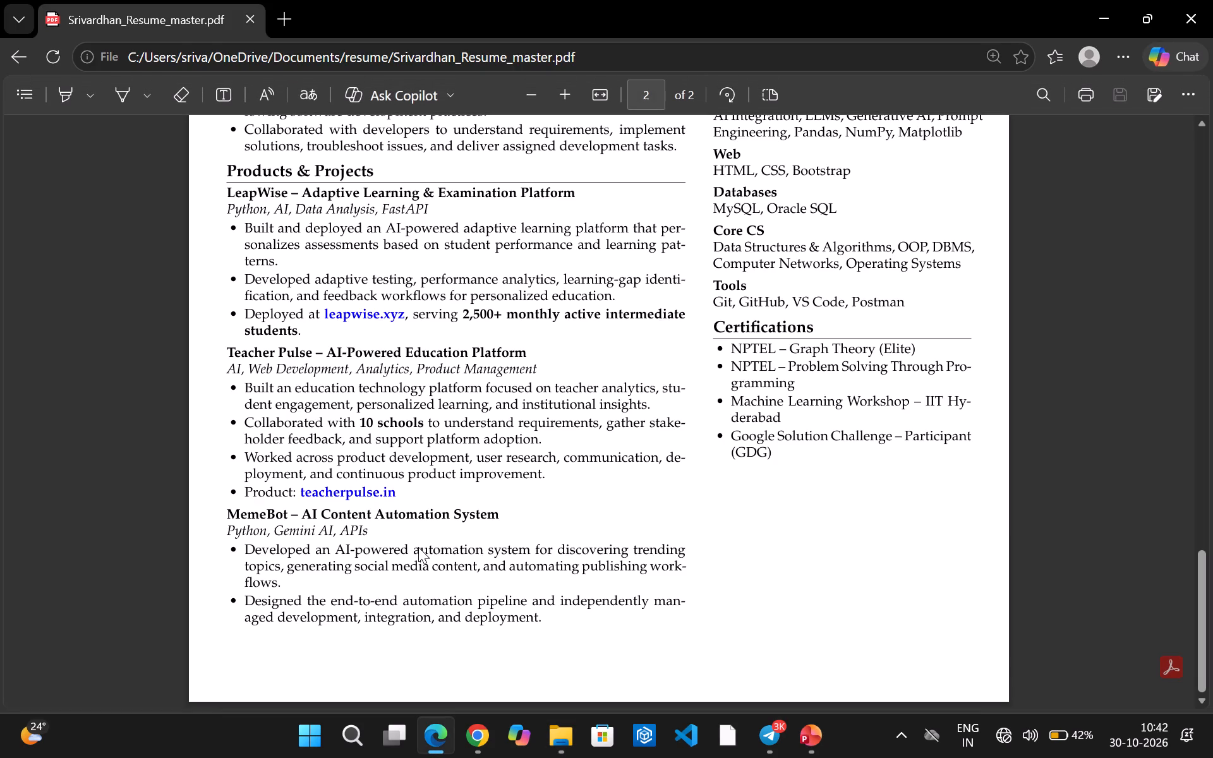
scroll(418, 547, "down", 1)
left_click_drag(224, 195, 584, 196)
key("ctrl+c")
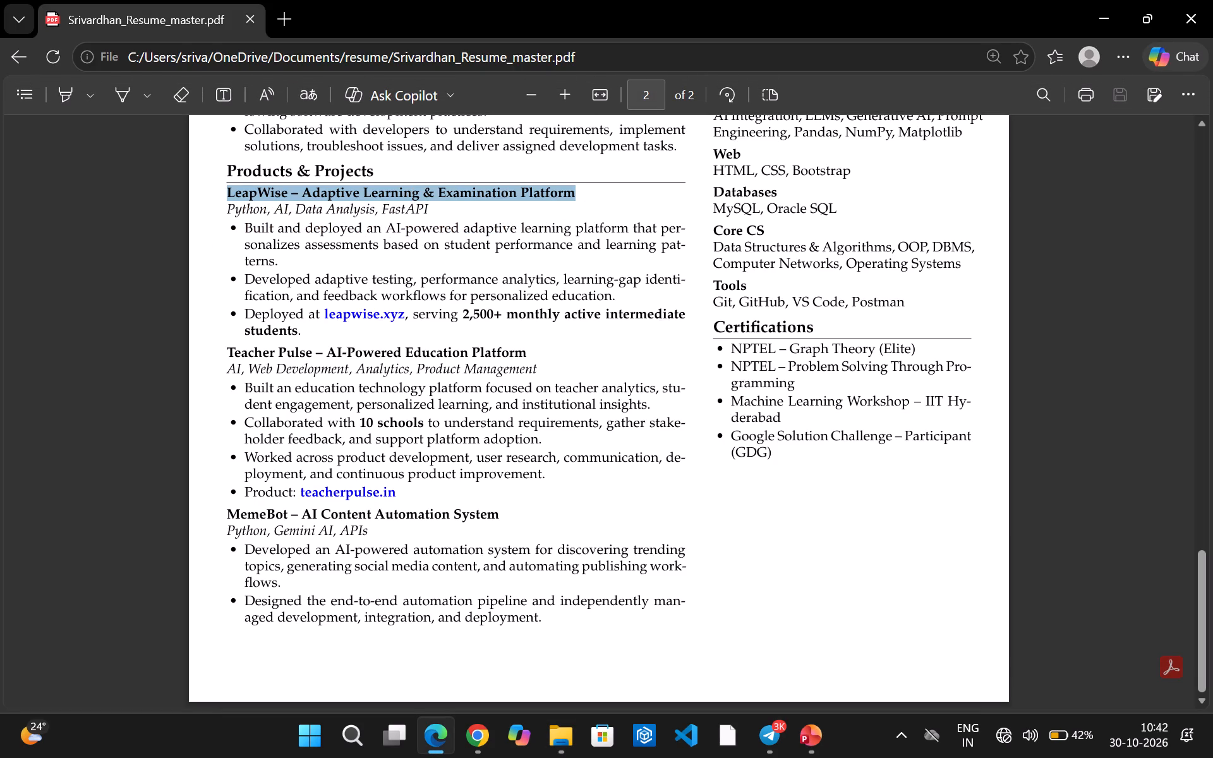
In the PowerPoint deck, replace Meme-Bot under I B.Tech with the copied LeapWise title, placed on the Projects line.
key("alt+Tab")
key("alt+Tab")
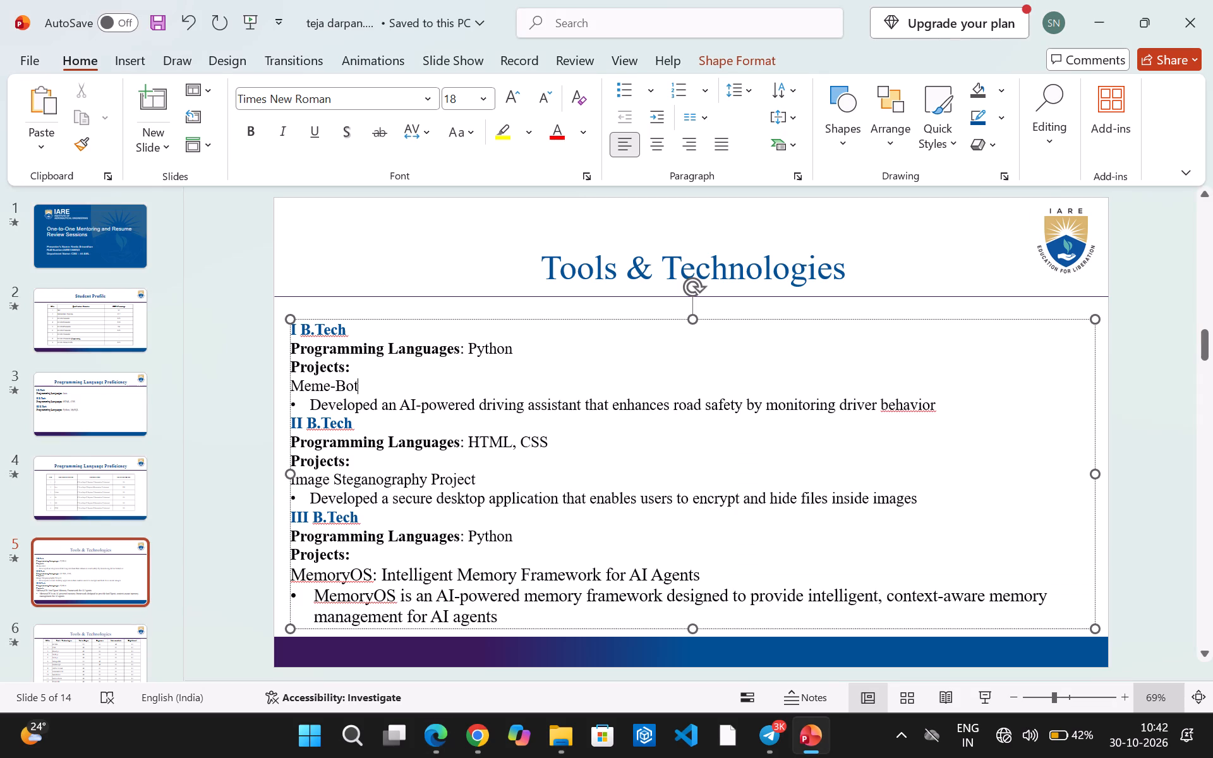
key("BackSpace")
key("BackSpace")
key("BackSpace")
key("BackSpace")
key("BackSpace")
key("BackSpace")
key("BackSpace")
key("BackSpace")
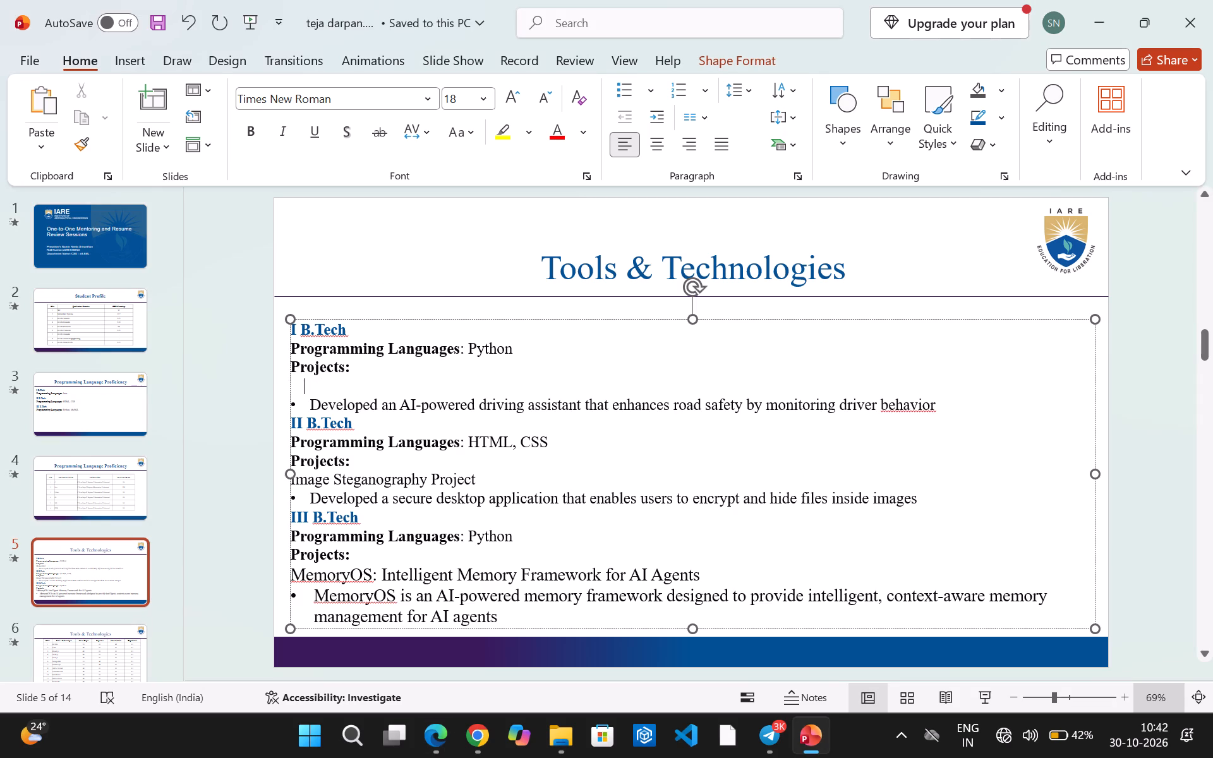
key("BackSpace")
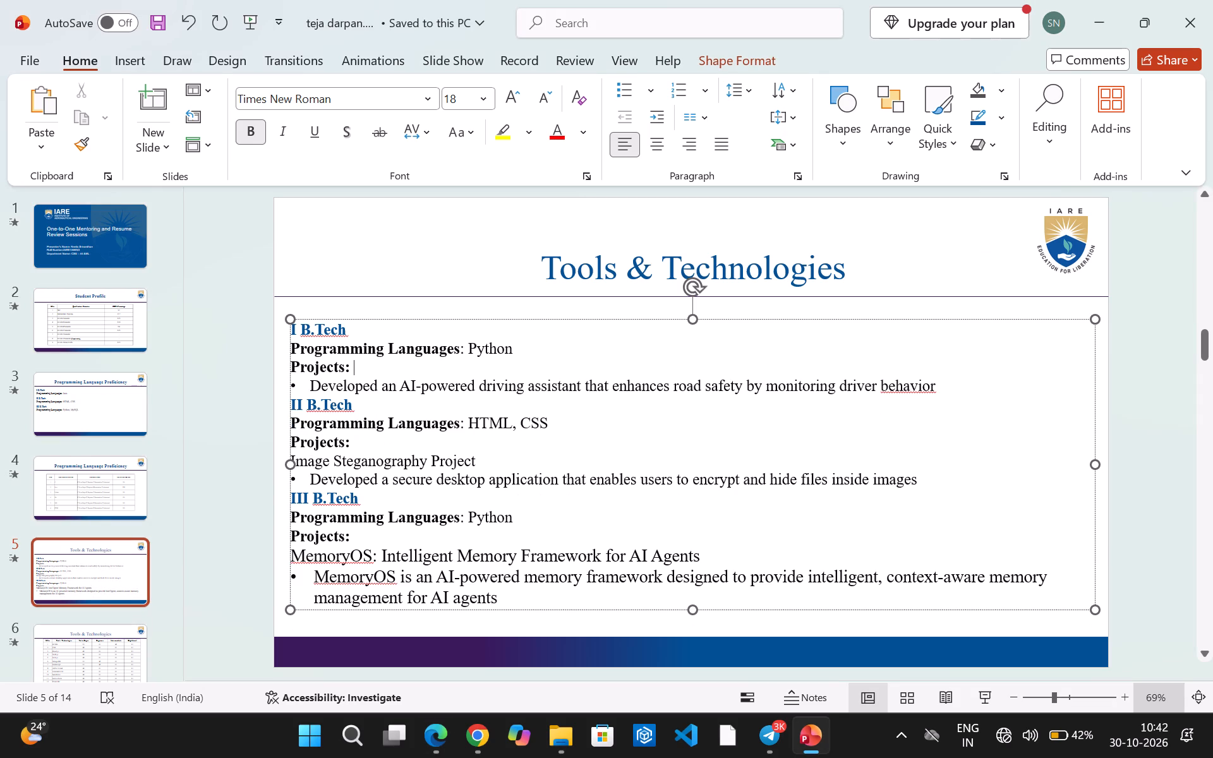
key("ctrl+v")
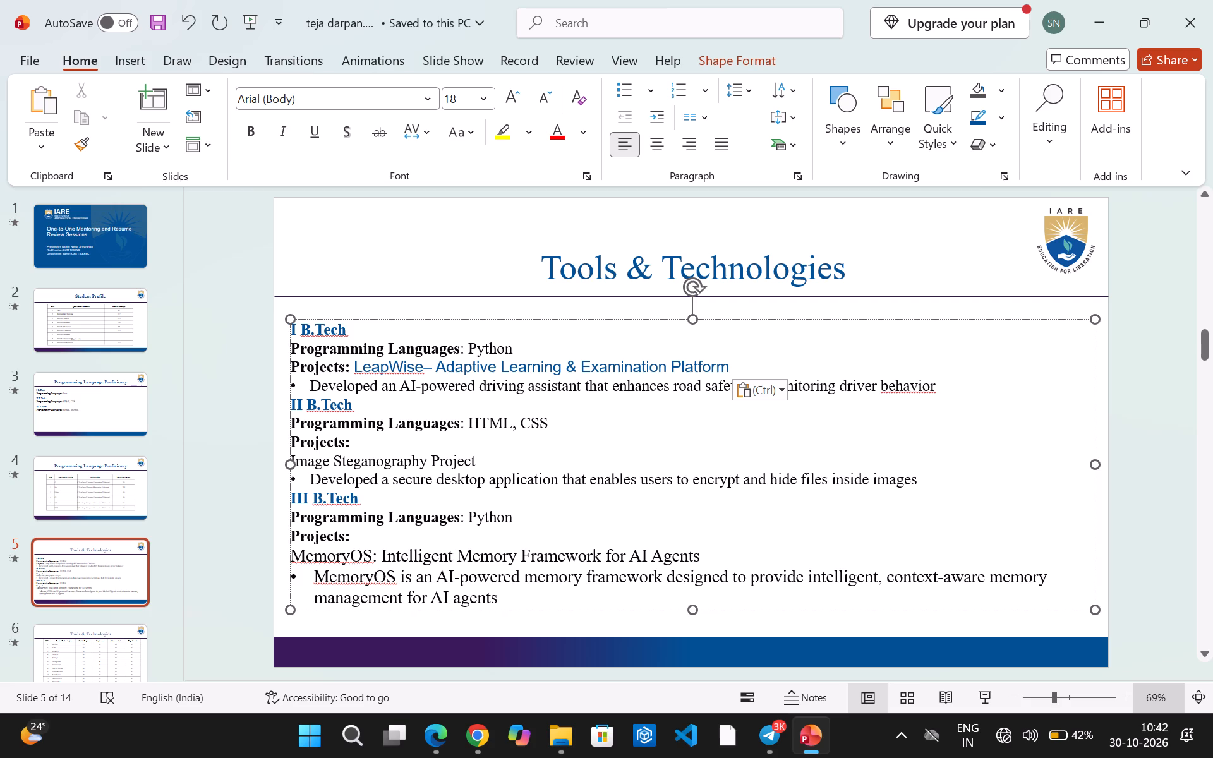
Change the font colour of the LeapWise project title under I B.Tech to the darkest grey theme shade.
left_click_drag(739, 363, 383, 372)
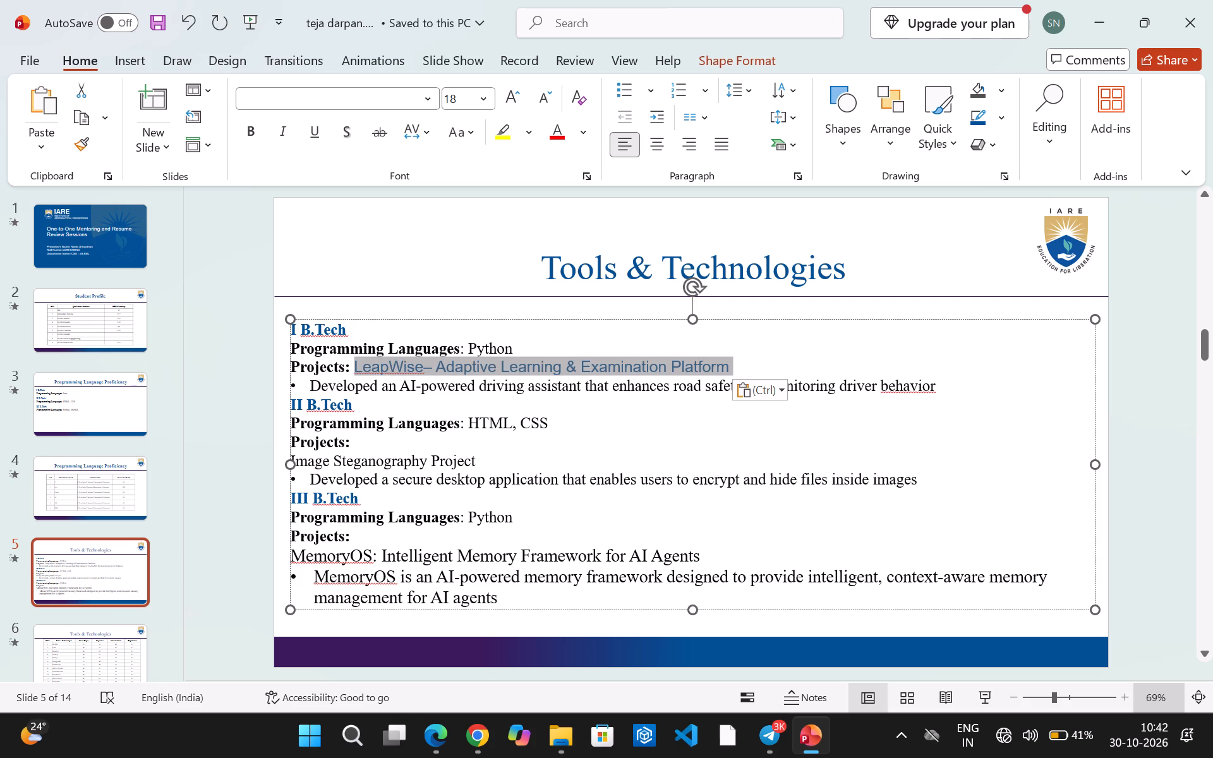
left_click_drag(383, 372, 382, 372)
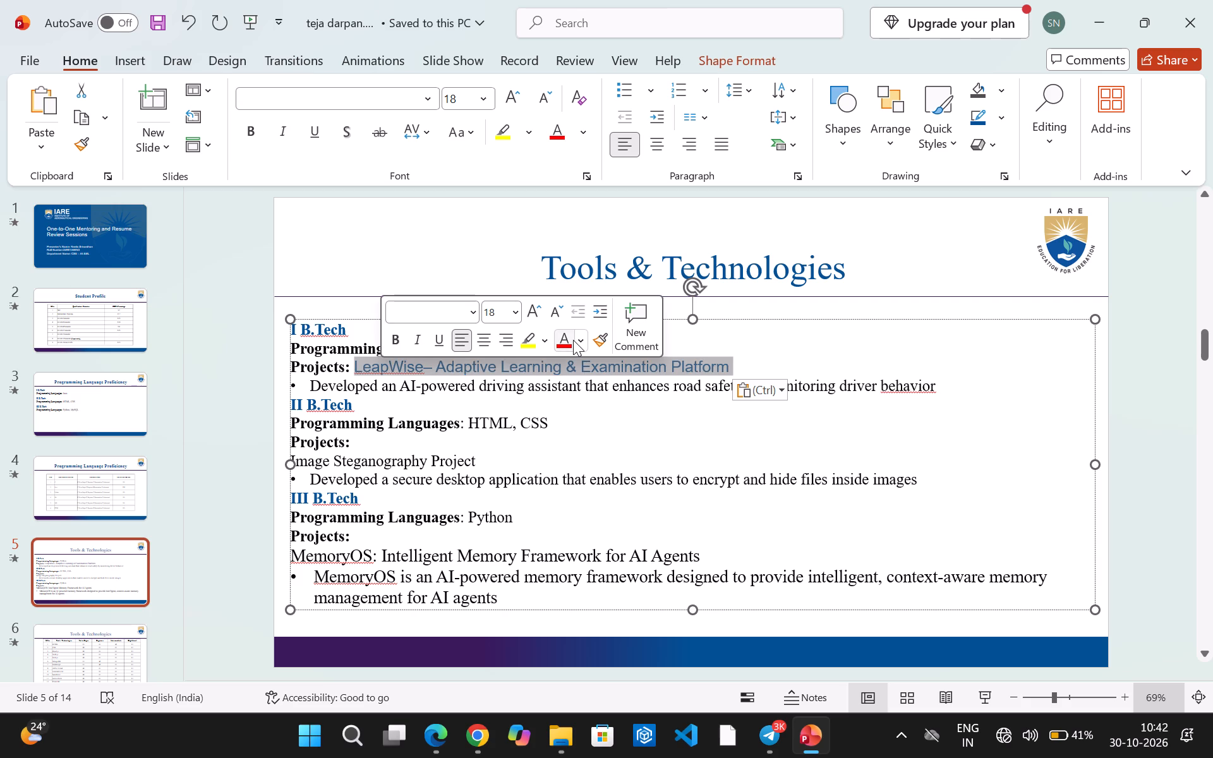
left_click(574, 340)
left_click(581, 340)
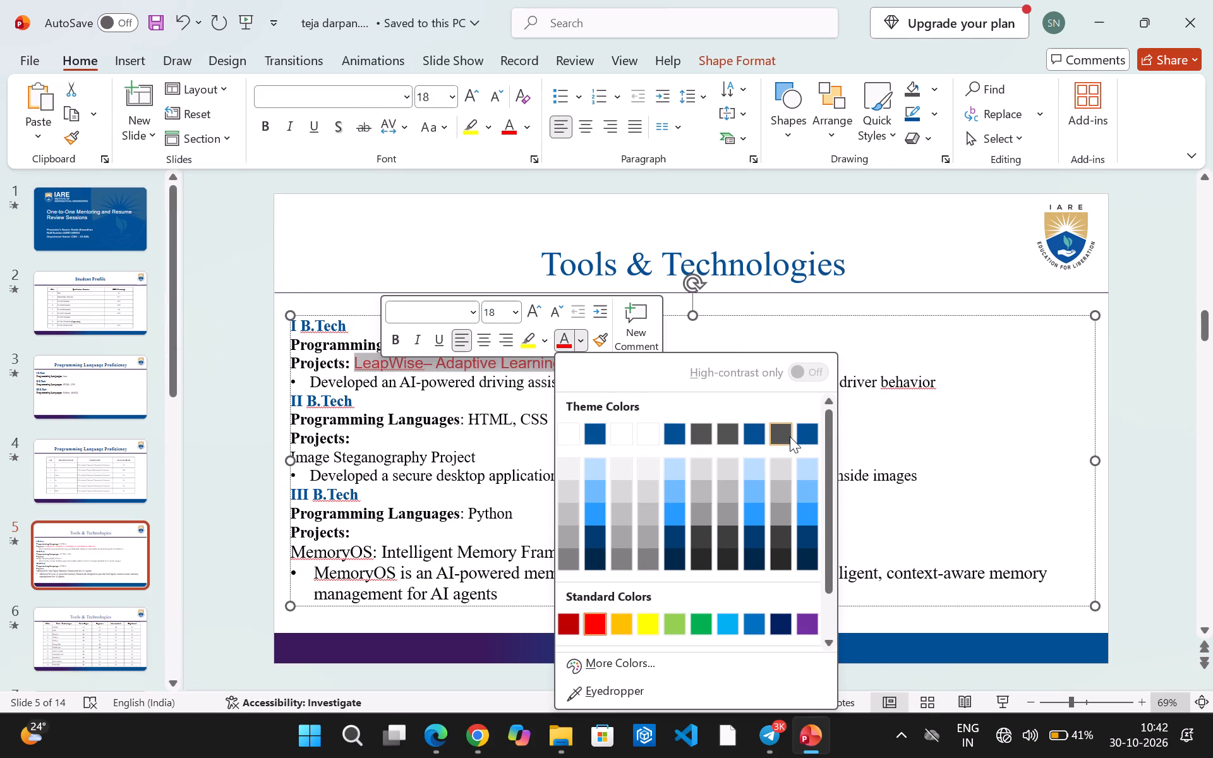
left_click(786, 562)
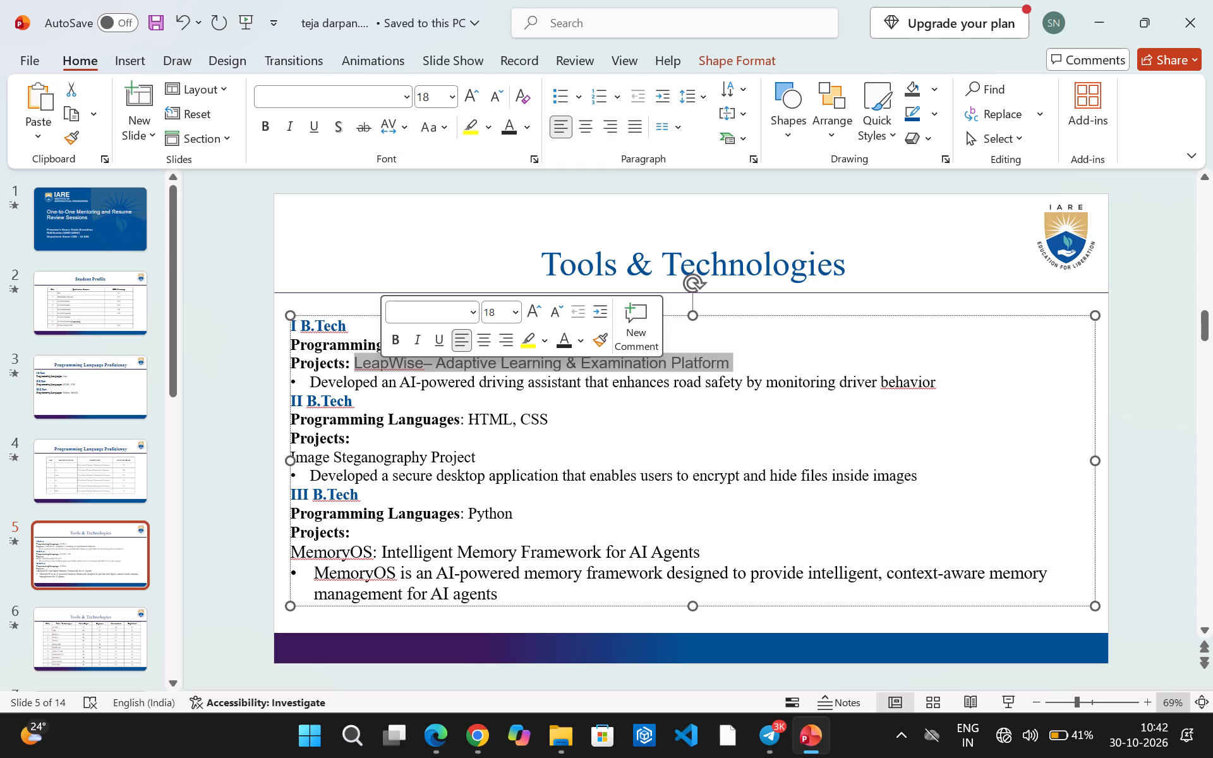
Replace the driving assistant description under I B.Tech with the resume PDF's first LeapWise bullet, Built and deployed an AI-powered adaptive learning platform.
key("alt+Tab")
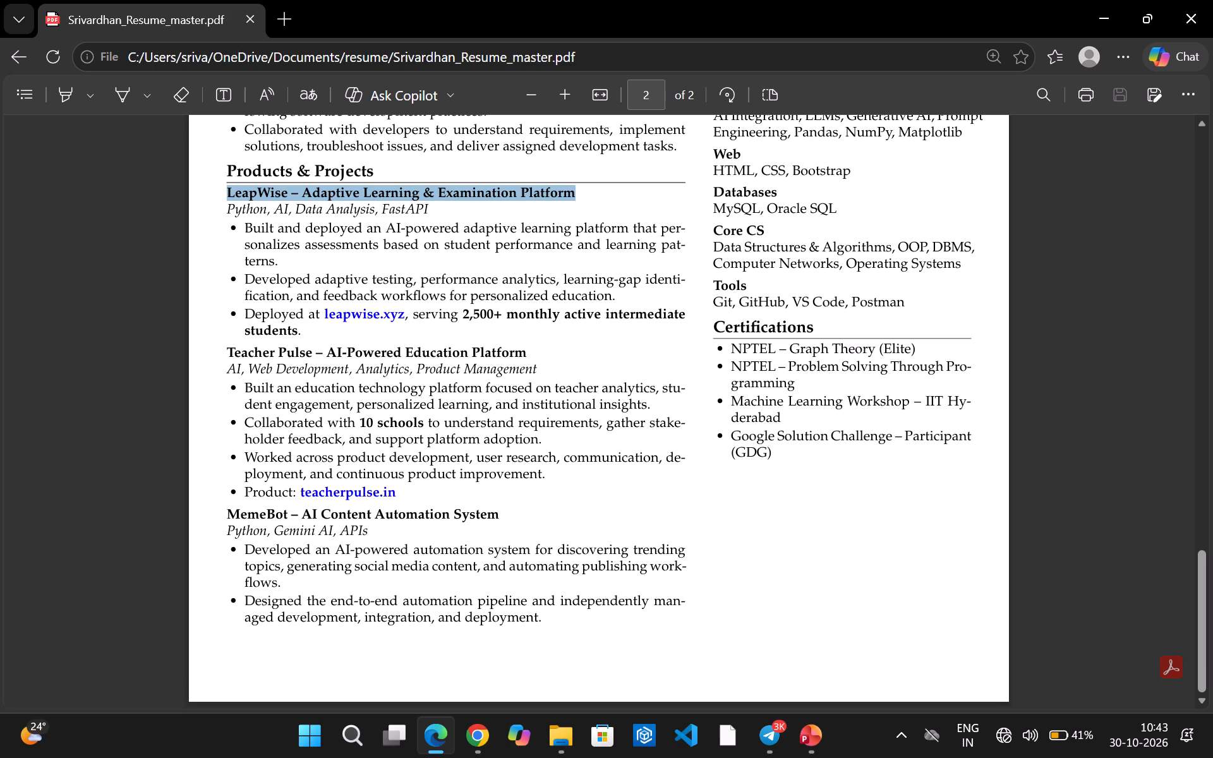
left_click_drag(243, 229, 294, 267)
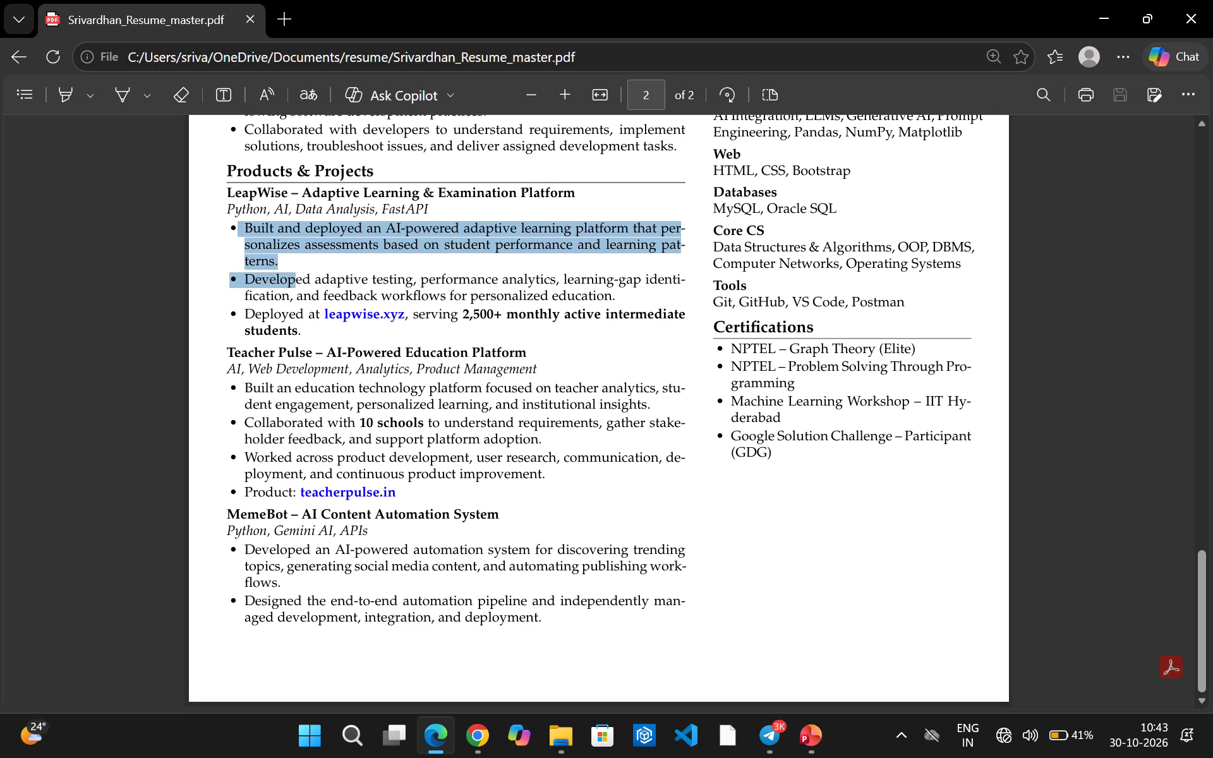
left_click_drag(294, 267, 282, 265)
key("ctrl+c")
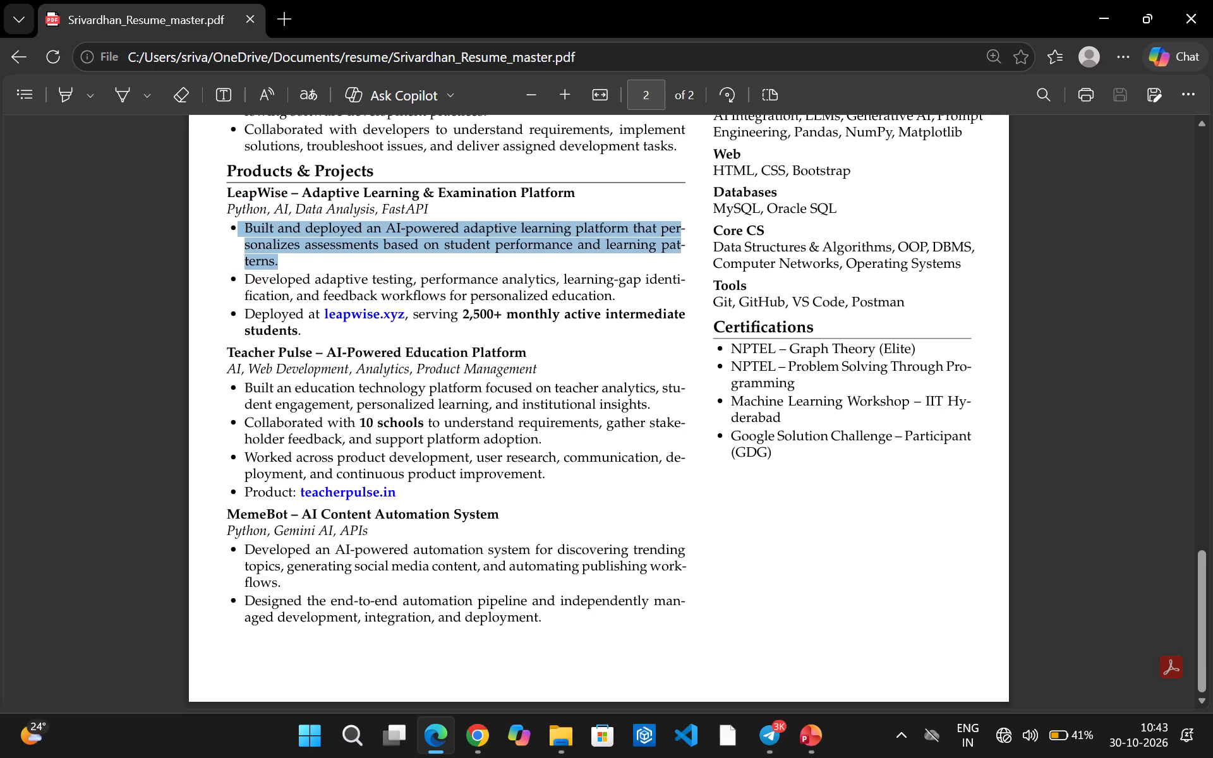
key("alt+Tab")
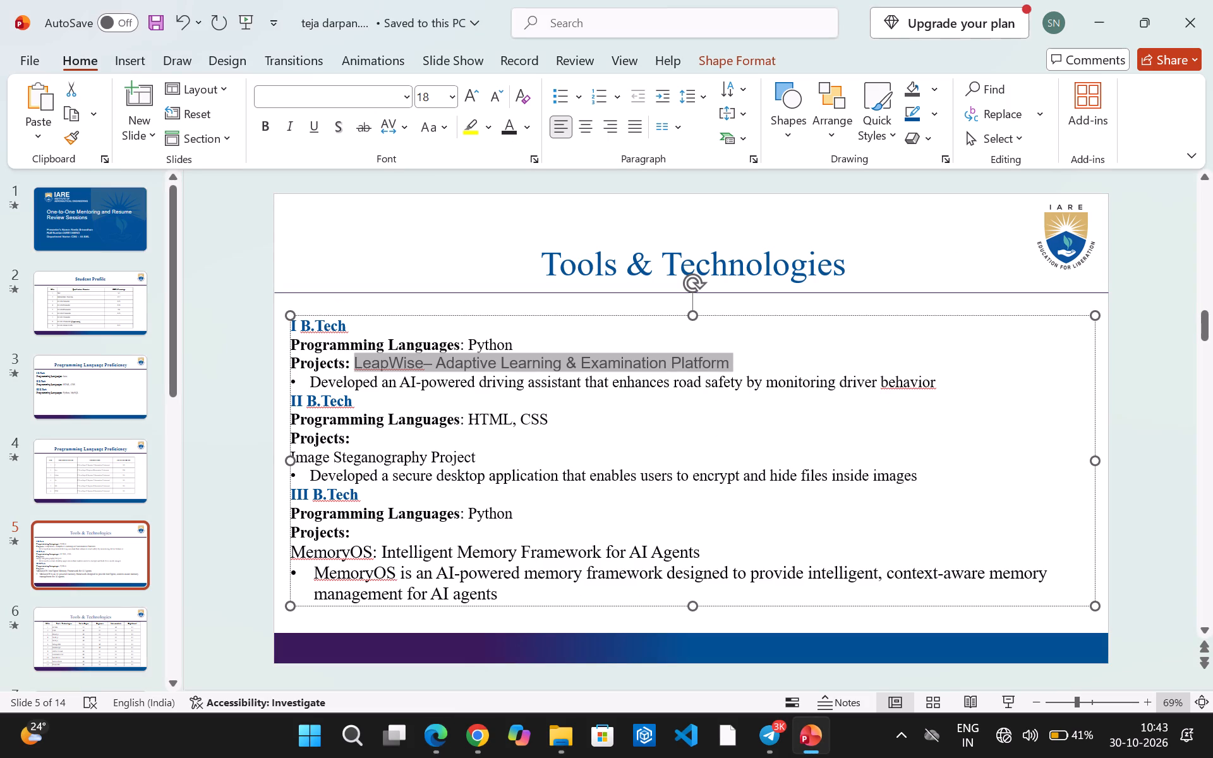
triple_click(927, 384)
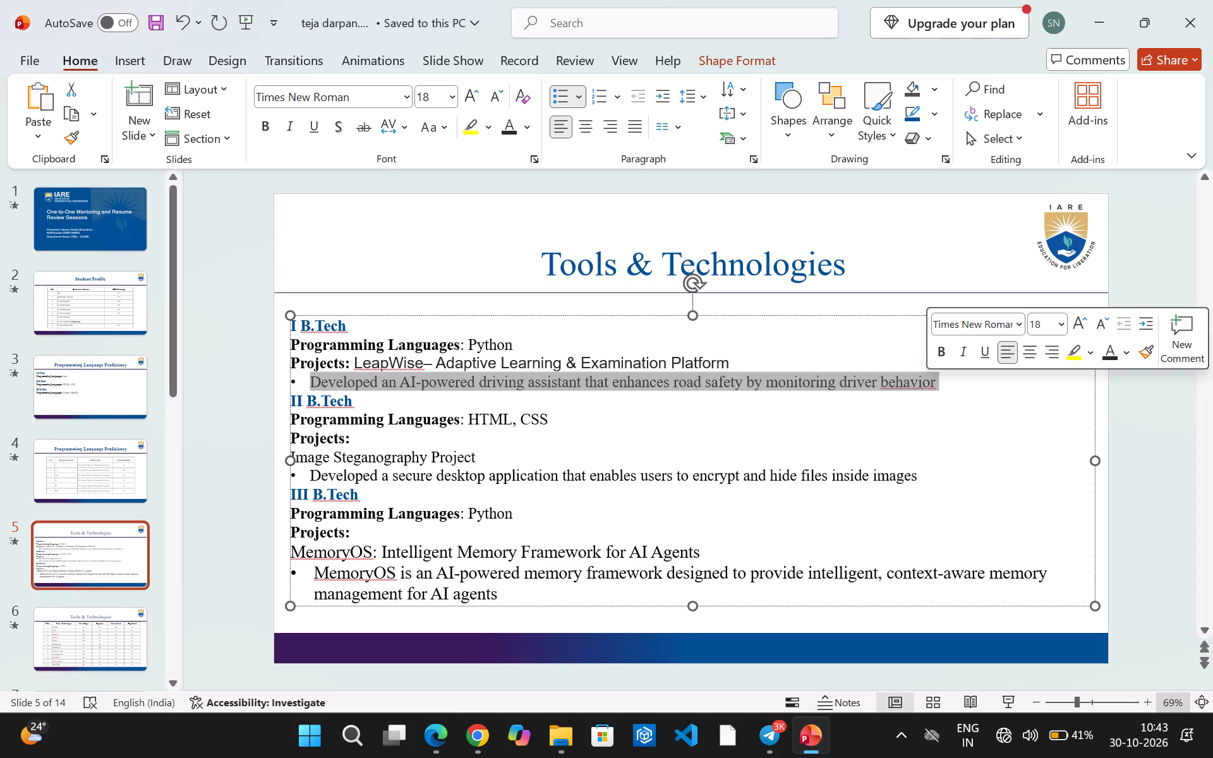
double_click(927, 384)
key("BackSpace")
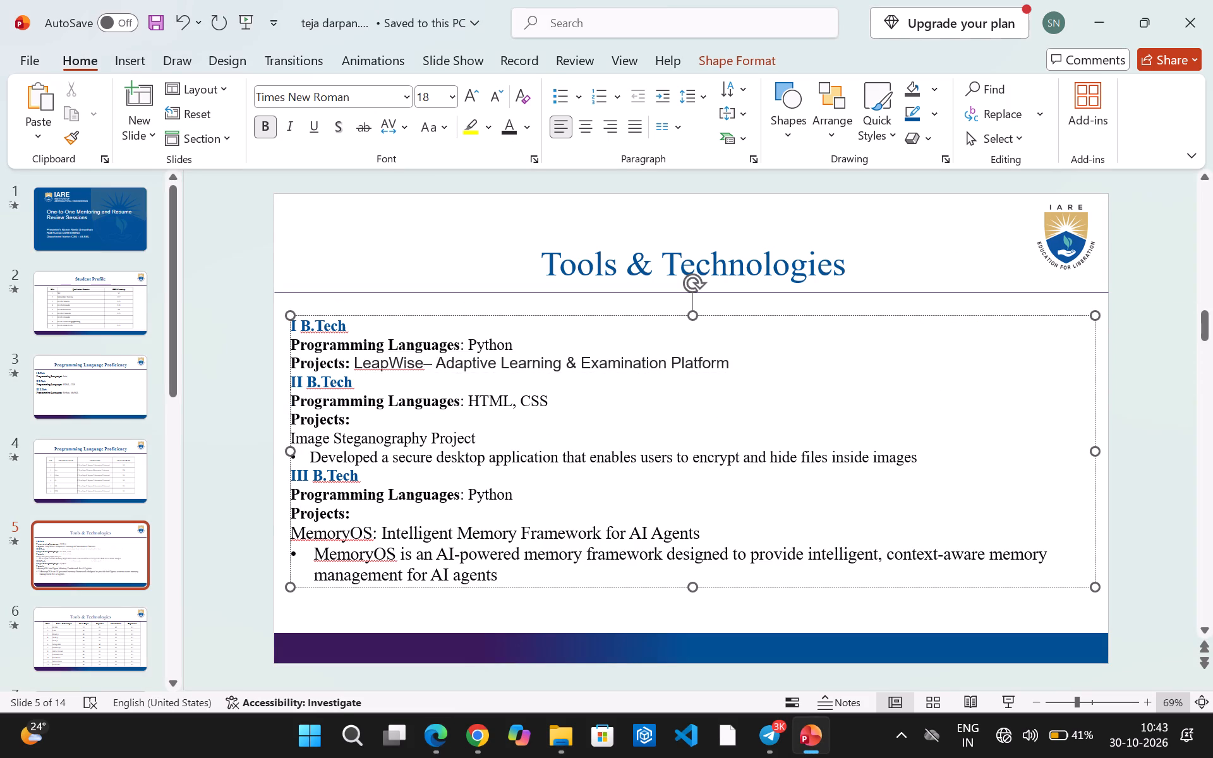
left_click(744, 360)
key("Return")
key("ctrl+v")
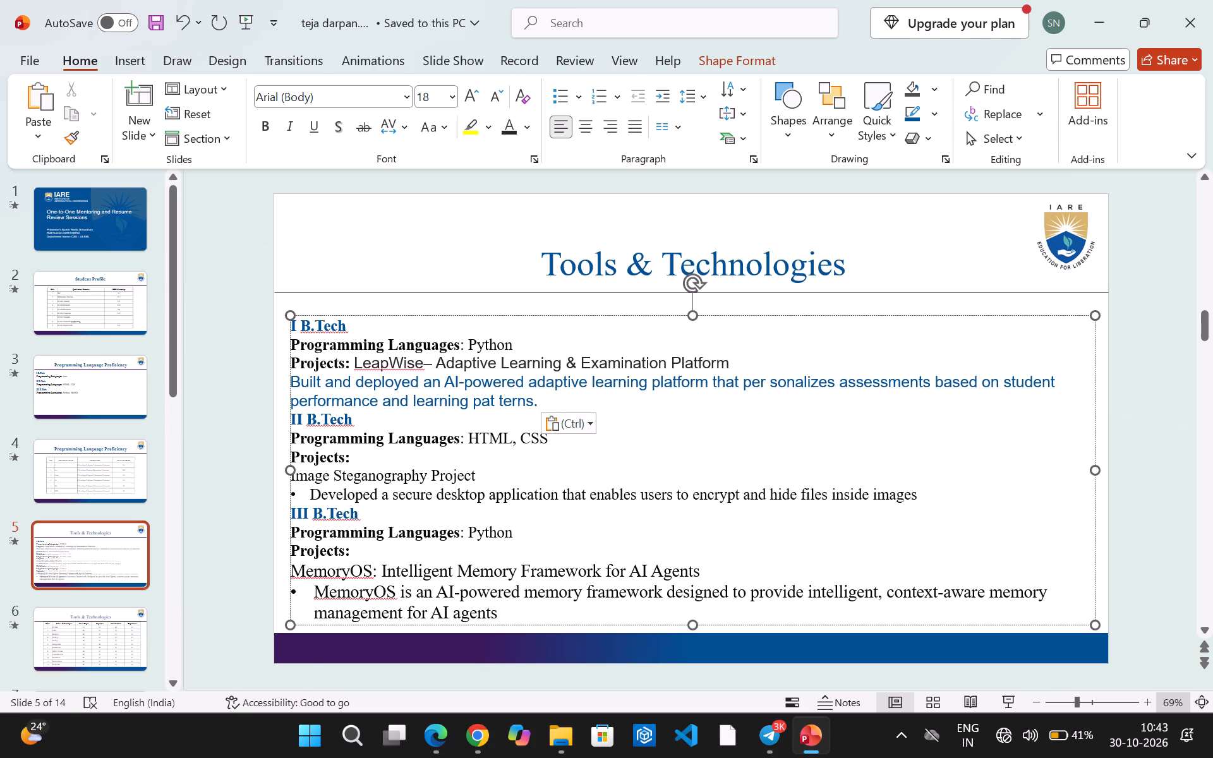
Apply the current dark grey font colour to the whole LeapWise description under I B.Tech.
left_click_drag(613, 399, 341, 380)
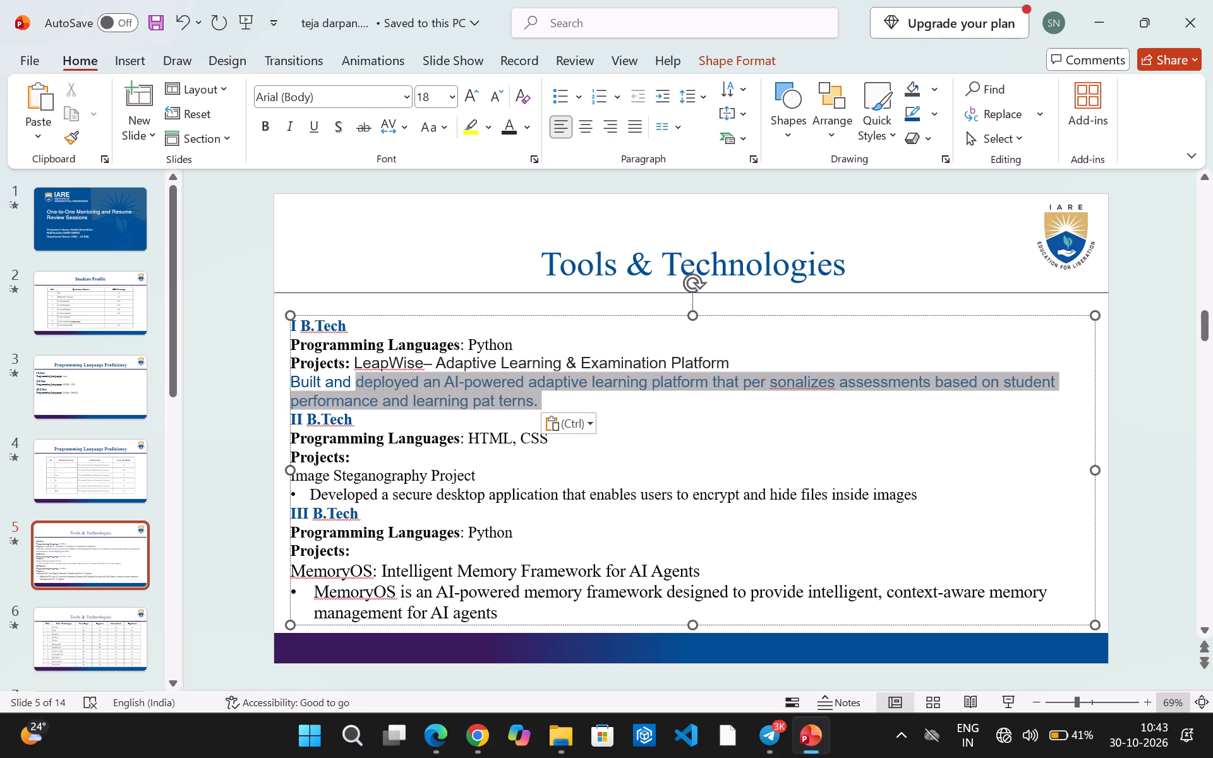
left_click_drag(341, 380, 302, 383)
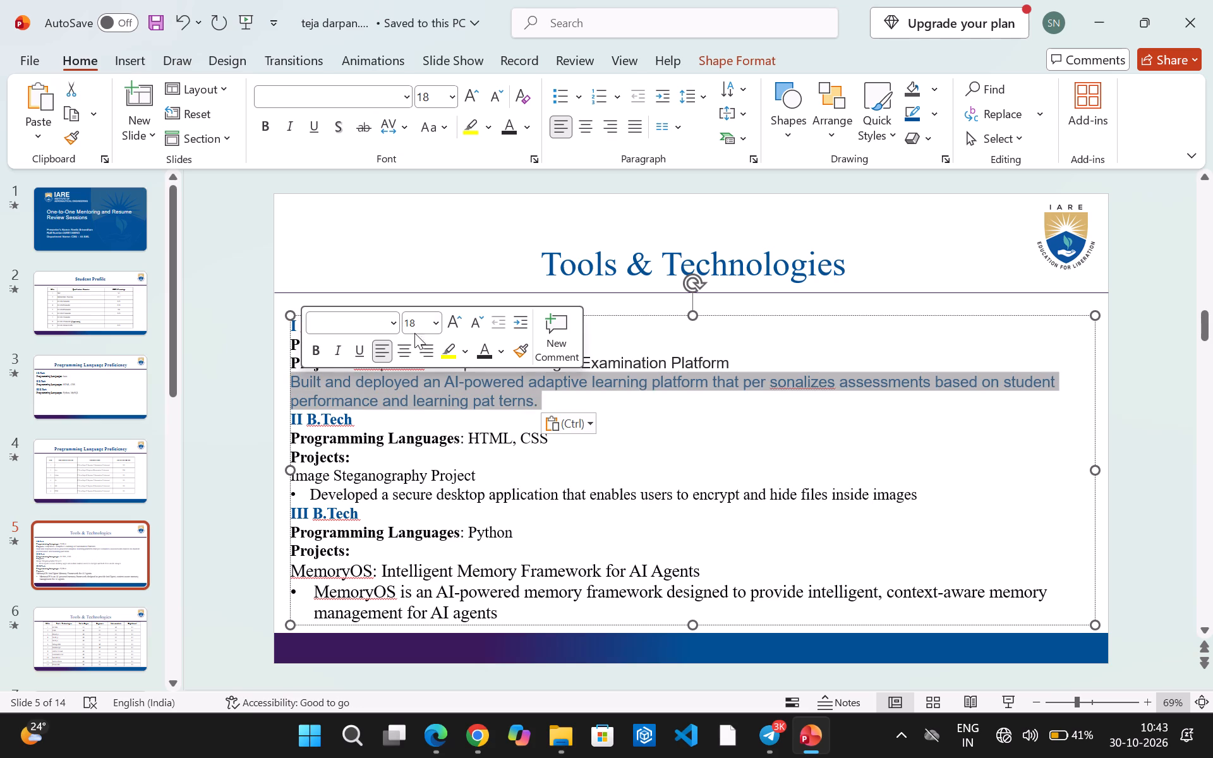
left_click(487, 349)
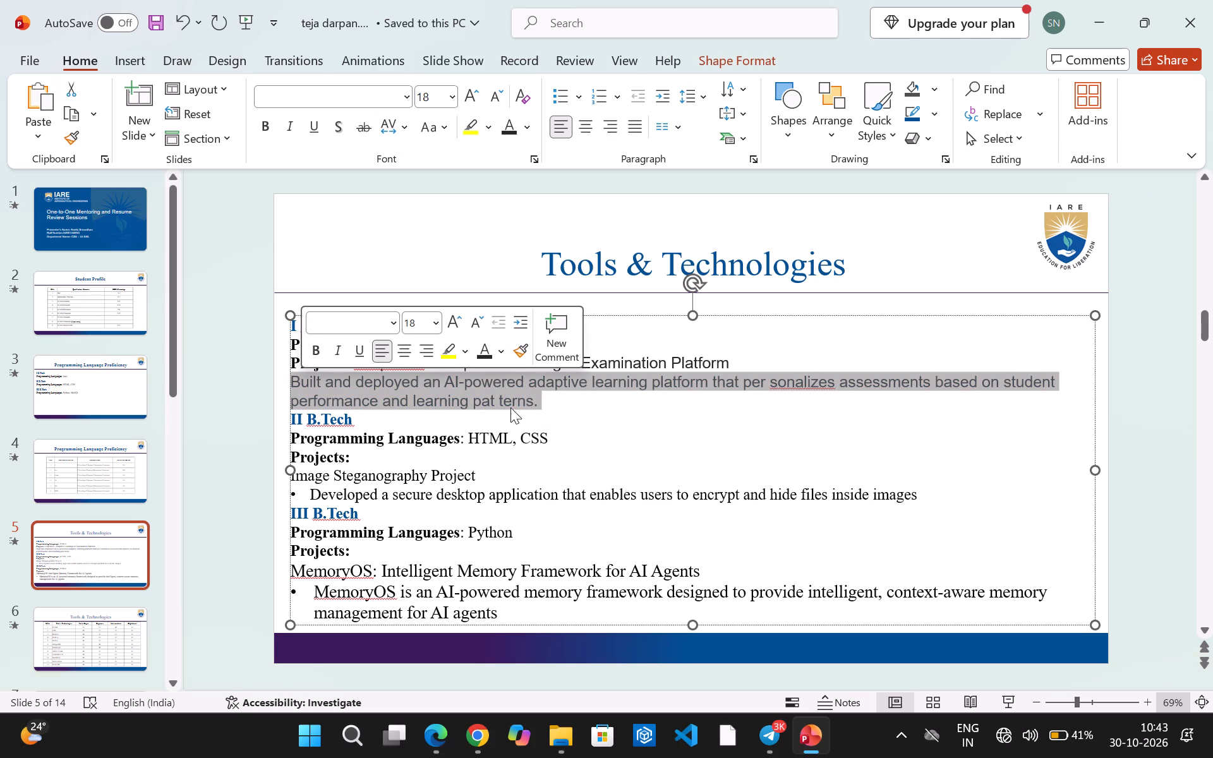
Remove the stray space in "pat terns" in the LeapWise description so the word reads patterns.
left_click(499, 400)
key("BackSpace")
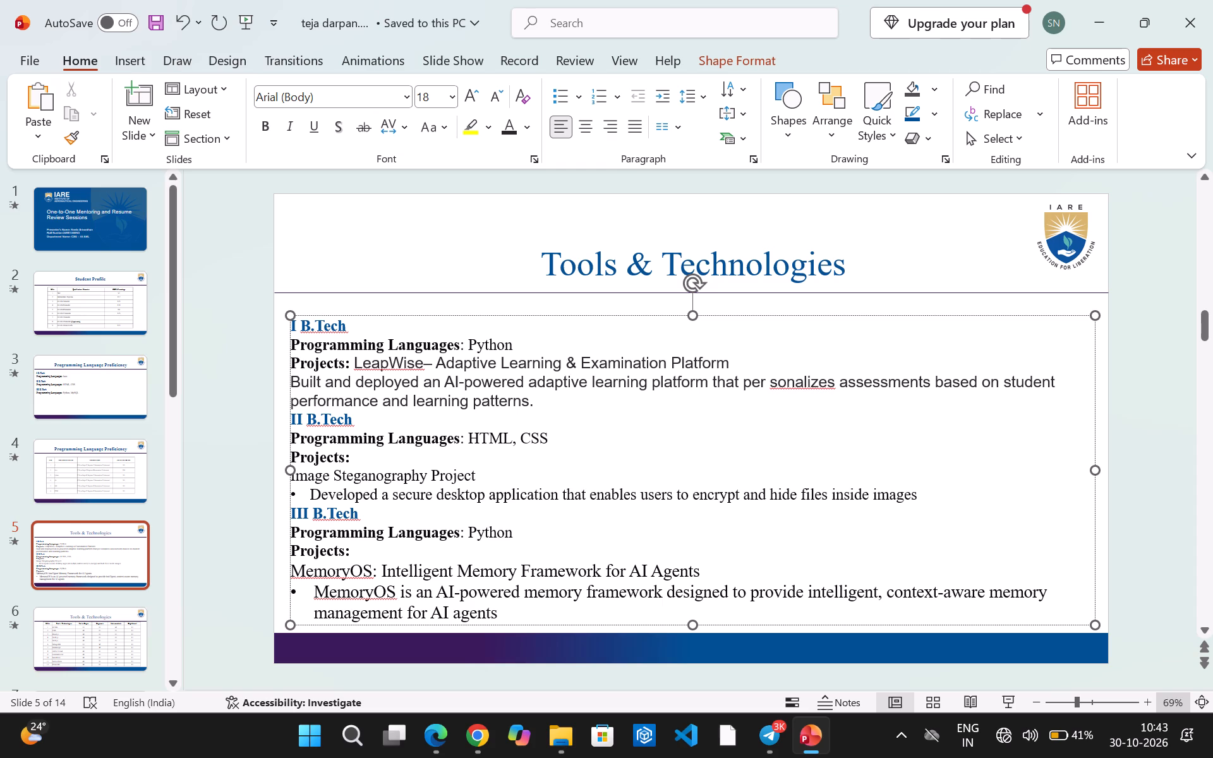
Add Python and Java after HTML, CSS in the Programming Languages line under II B.Tech.
left_click(557, 438)
type(", pyth")
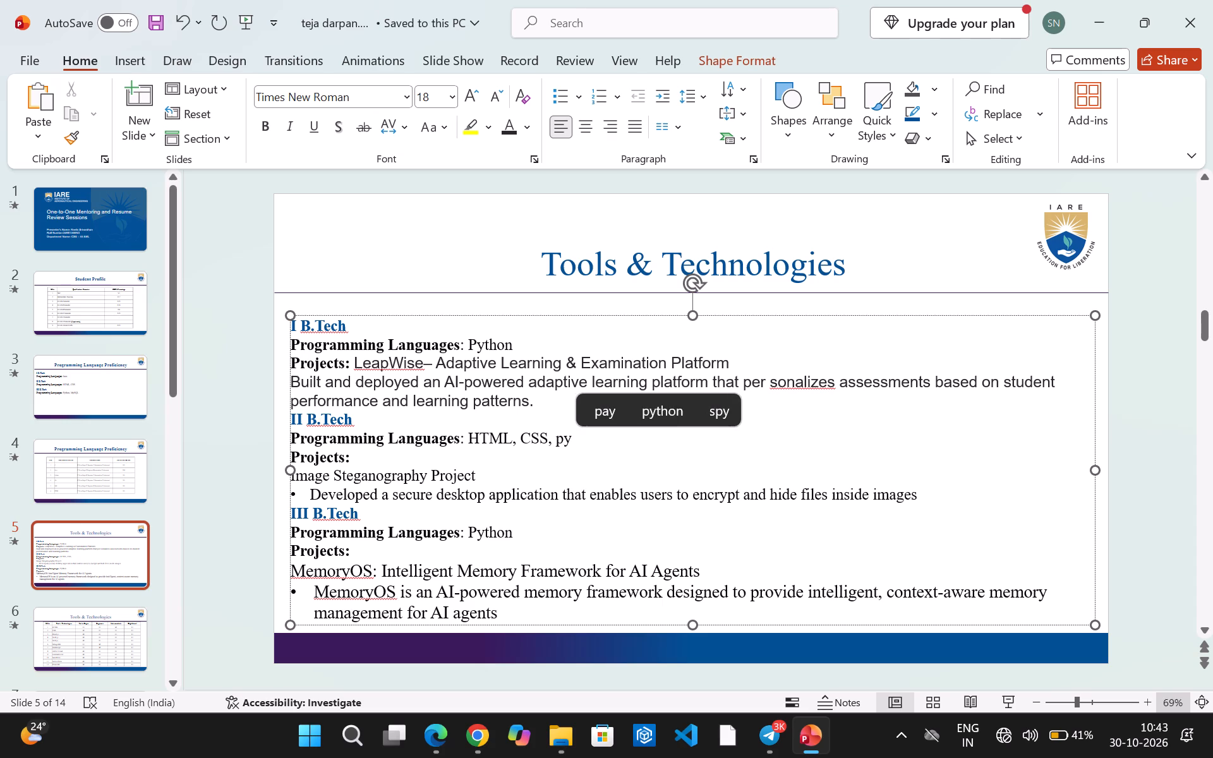
key("BackSpace")
key("BackSpace")
key("BackSpace")
key("BackSpace")
key("shift+p")
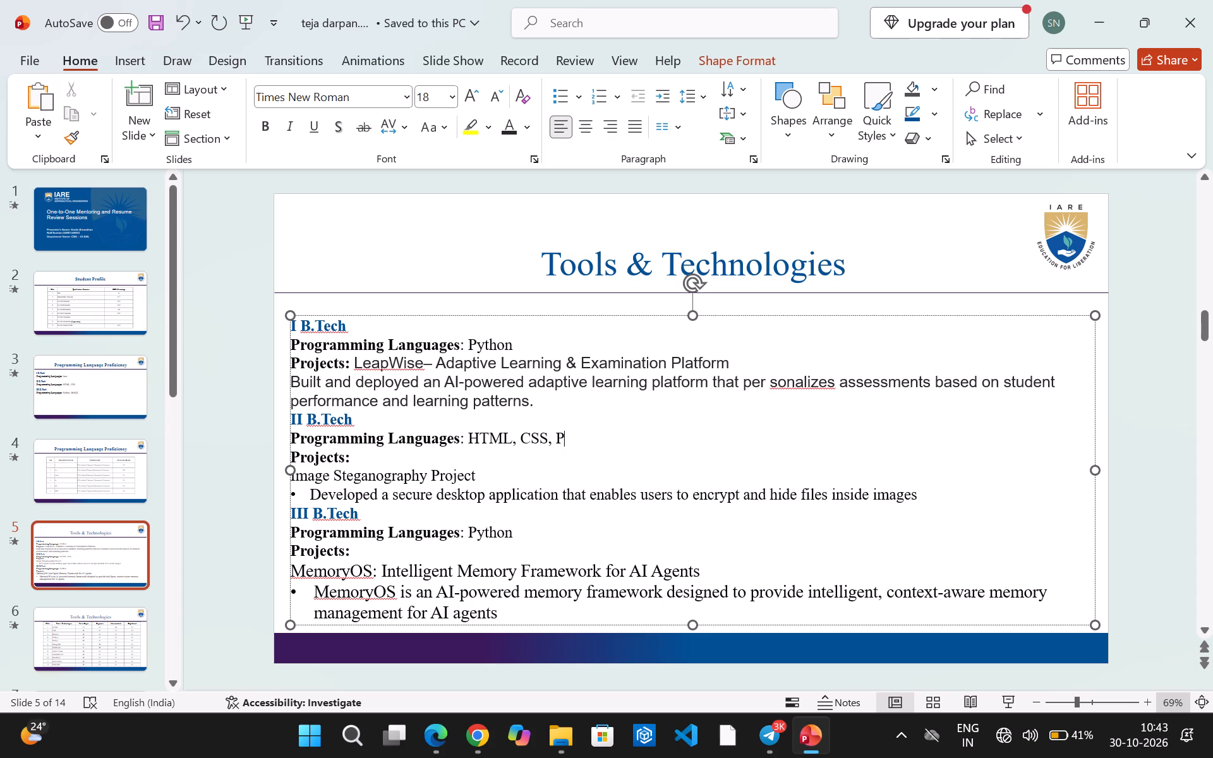
type("ython")
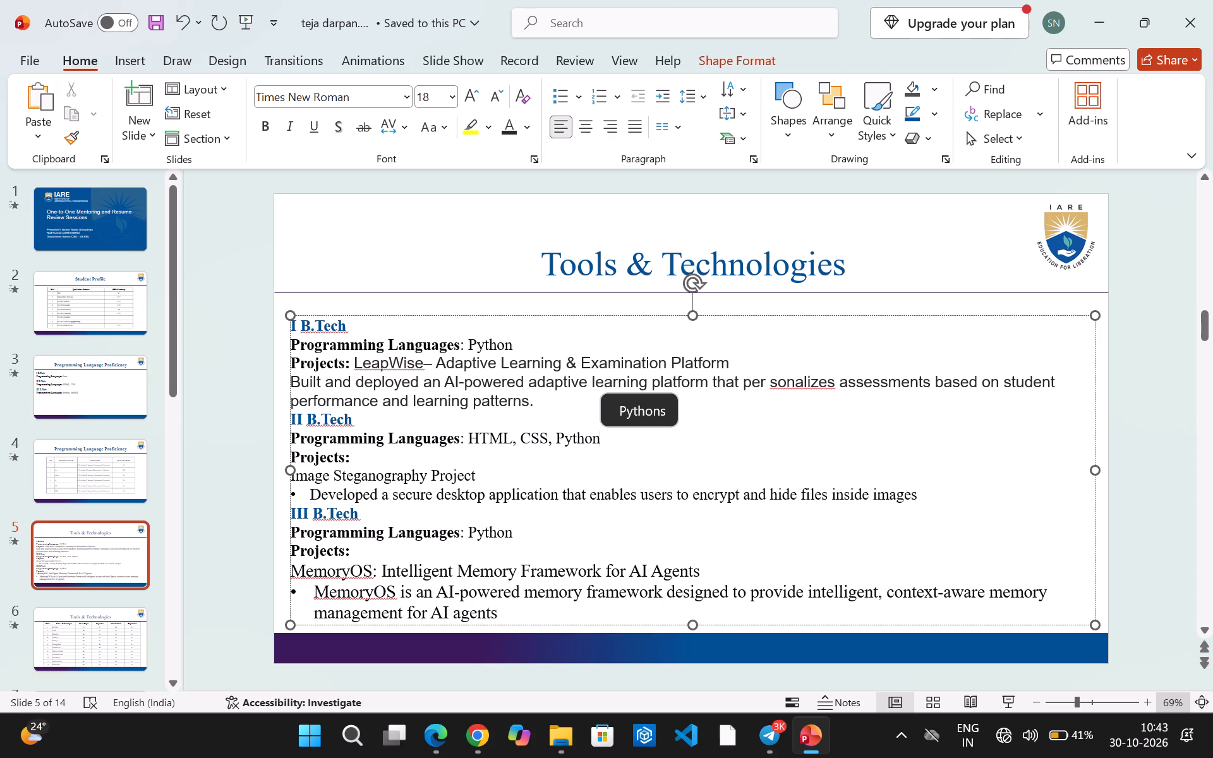
type(", Ja")
type("va")
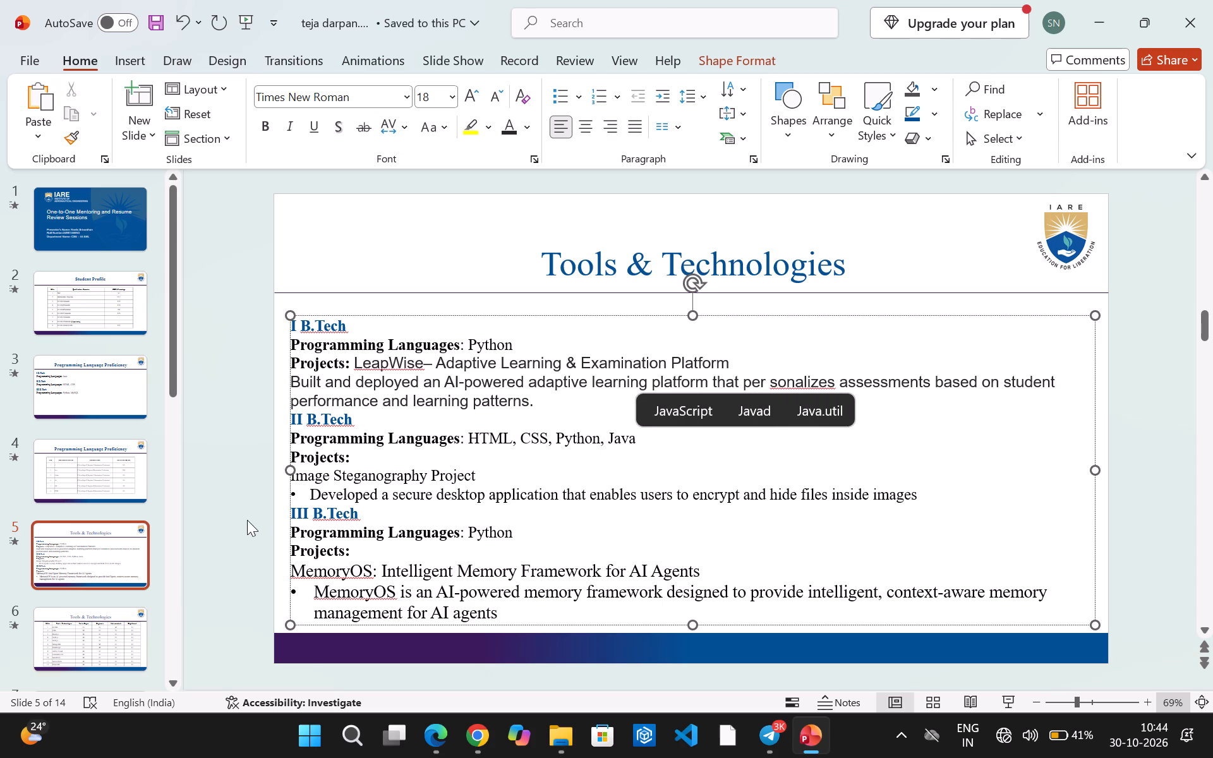
Delete the Image Steganography Project title and its bulleted description under II B.Tech.
left_click(306, 479)
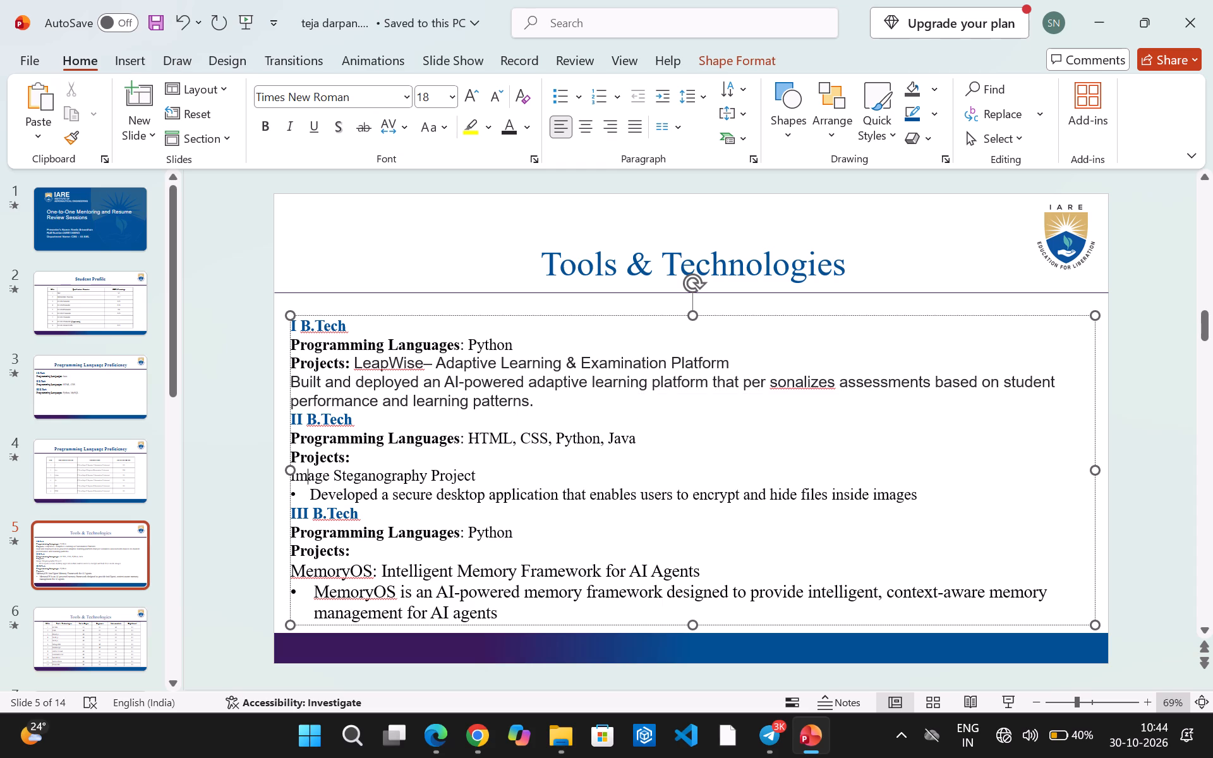
key("Left")
key("Left")
left_click_drag(931, 498, 273, 444)
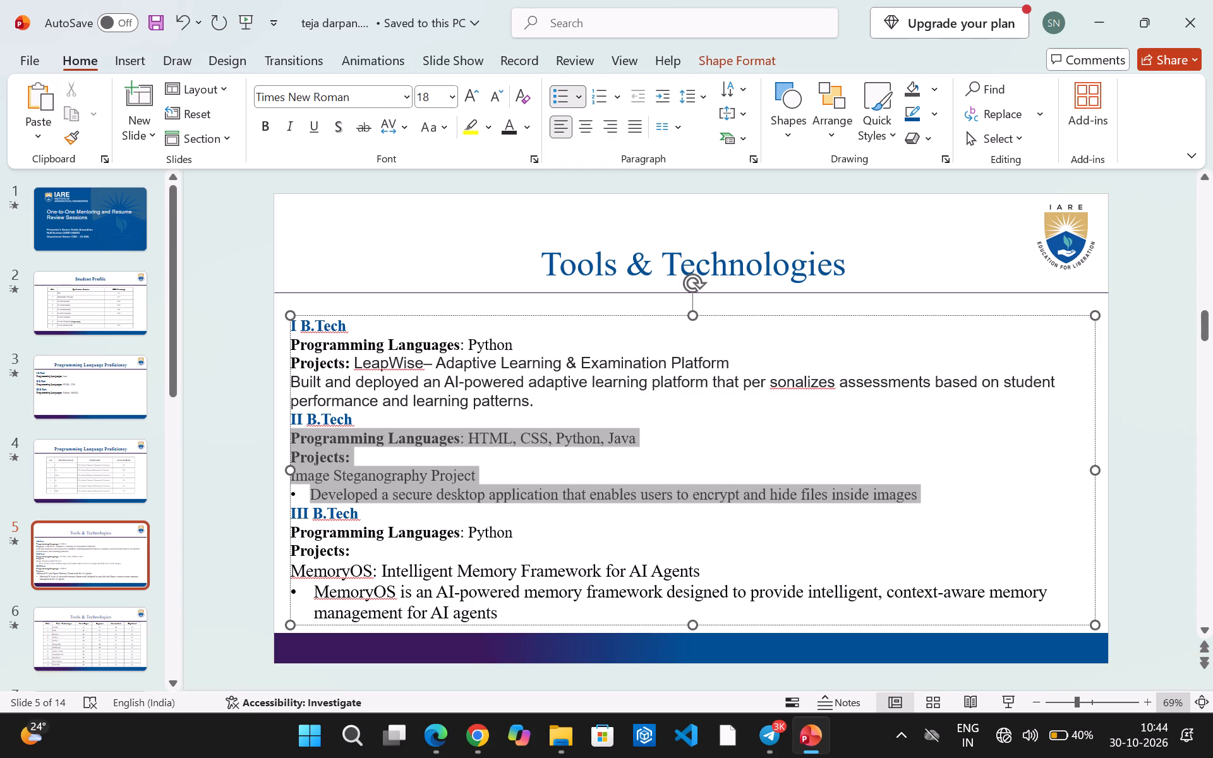
left_click_drag(273, 444, 273, 478)
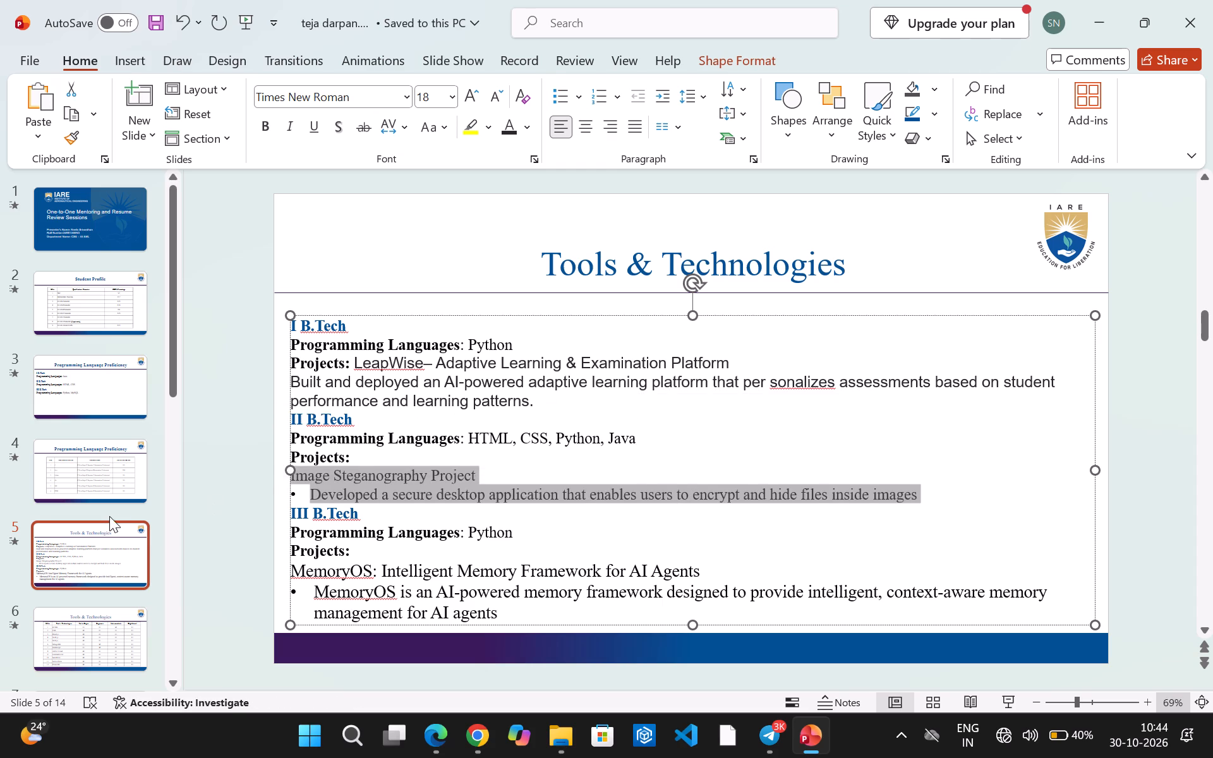
scroll(109, 516, "down", 17)
scroll(109, 516, "down", 4)
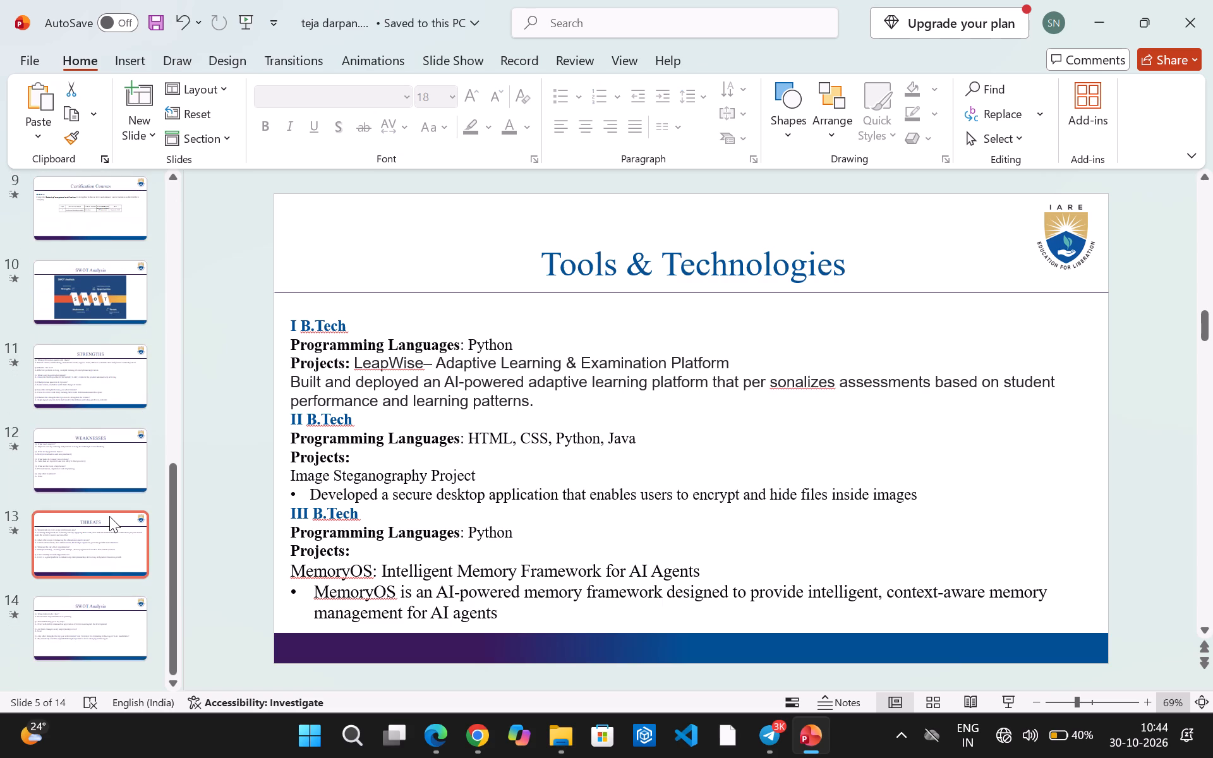
left_click_drag(927, 500, 467, 490)
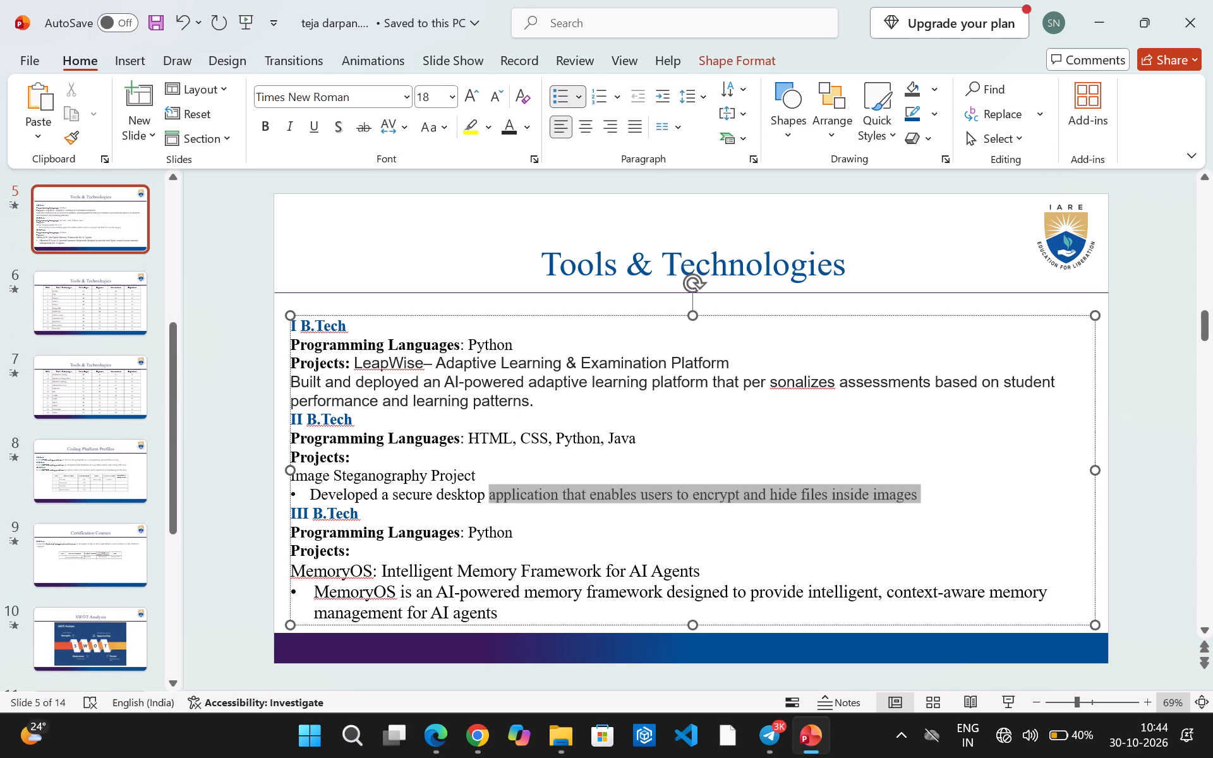
left_click_drag(467, 490, 294, 480)
key("BackSpace")
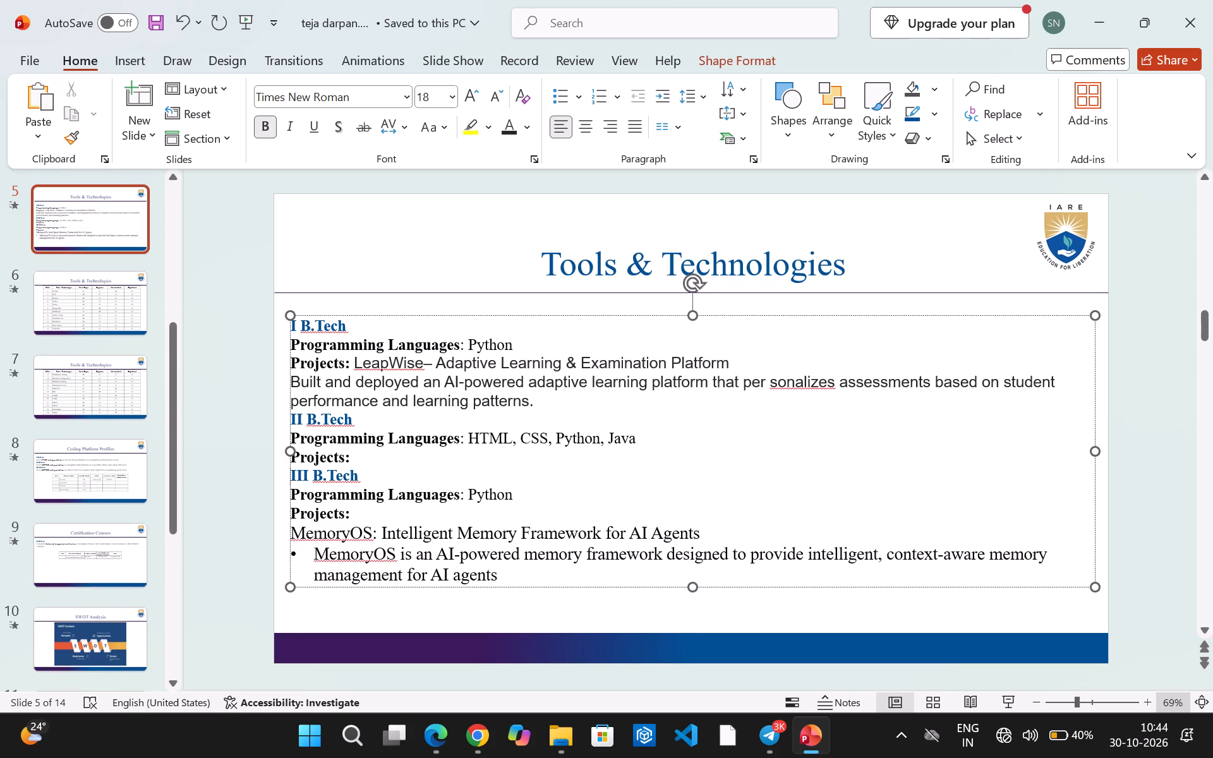
Copy the title MemeBot – AI Content Automation System from the resume PDF onto the Projects line under II B.Tech in the PowerPoint deck.
left_click(389, 468)
left_click(385, 460)
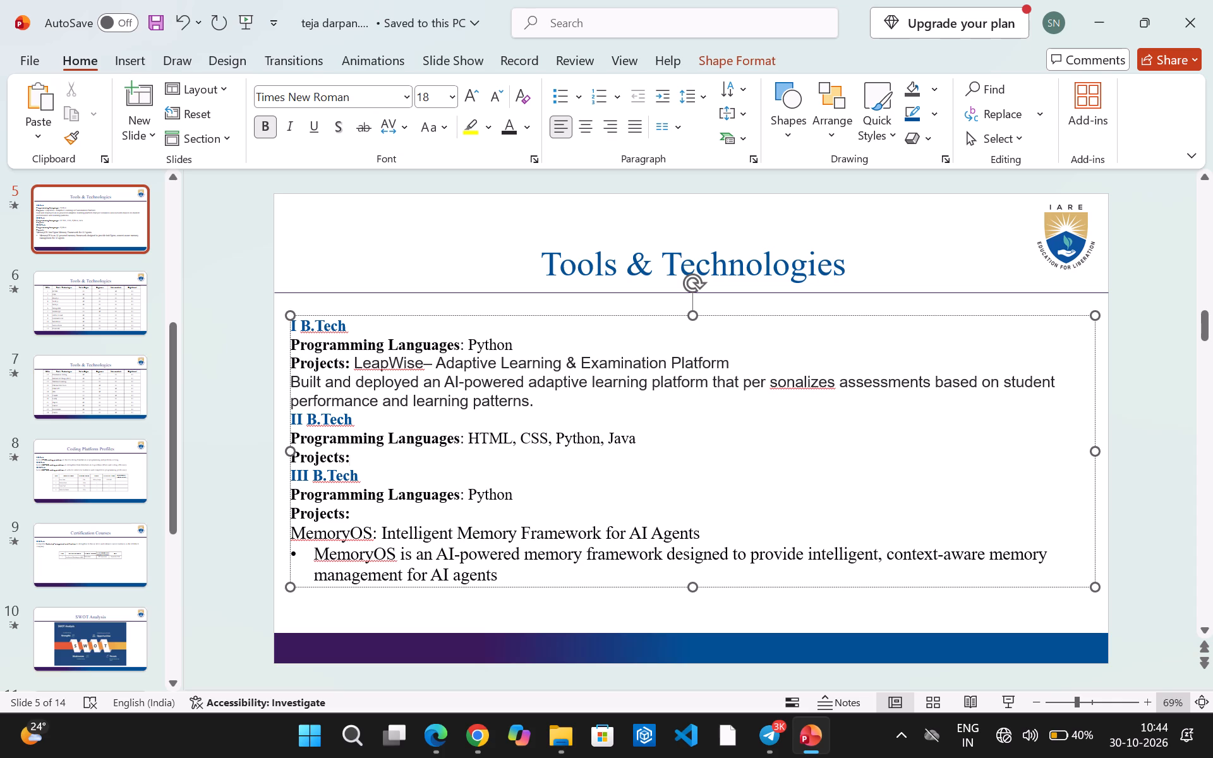
key("alt+Tab")
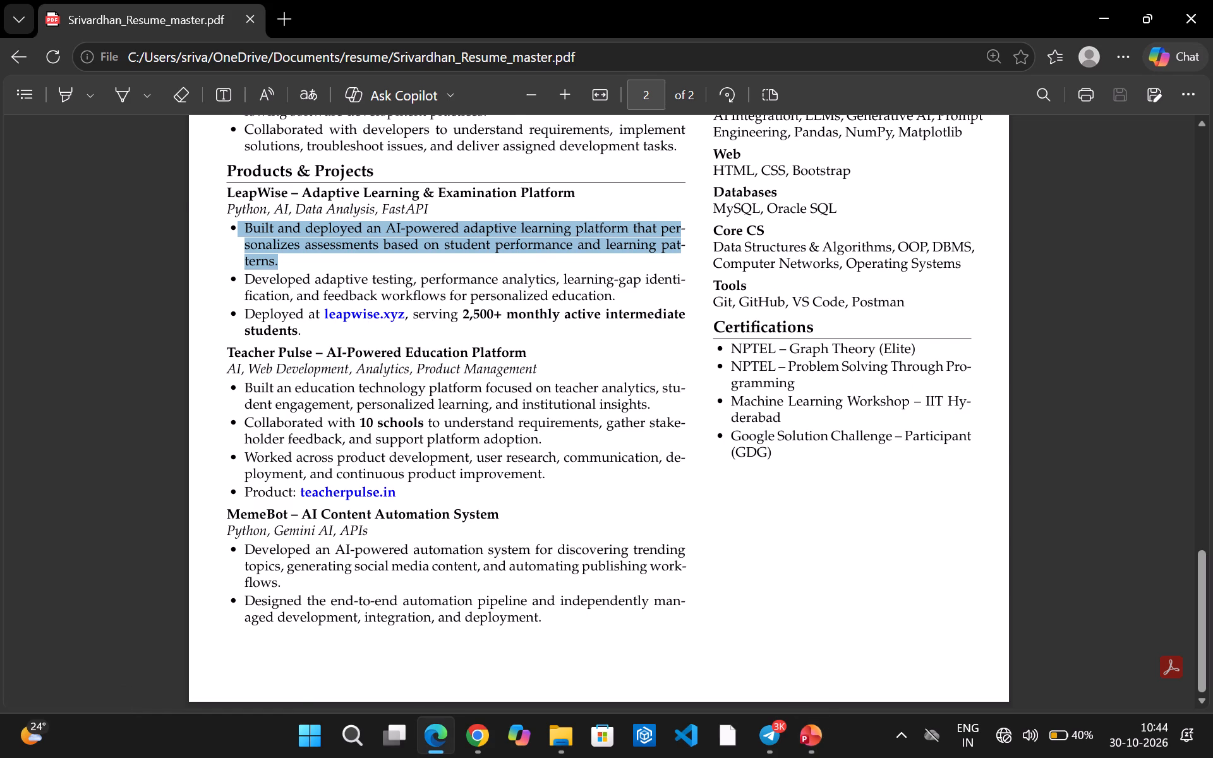
key("alt+Tab")
key("alt+Tab")
left_click_drag(223, 515, 510, 516)
left_click_drag(510, 516, 481, 515)
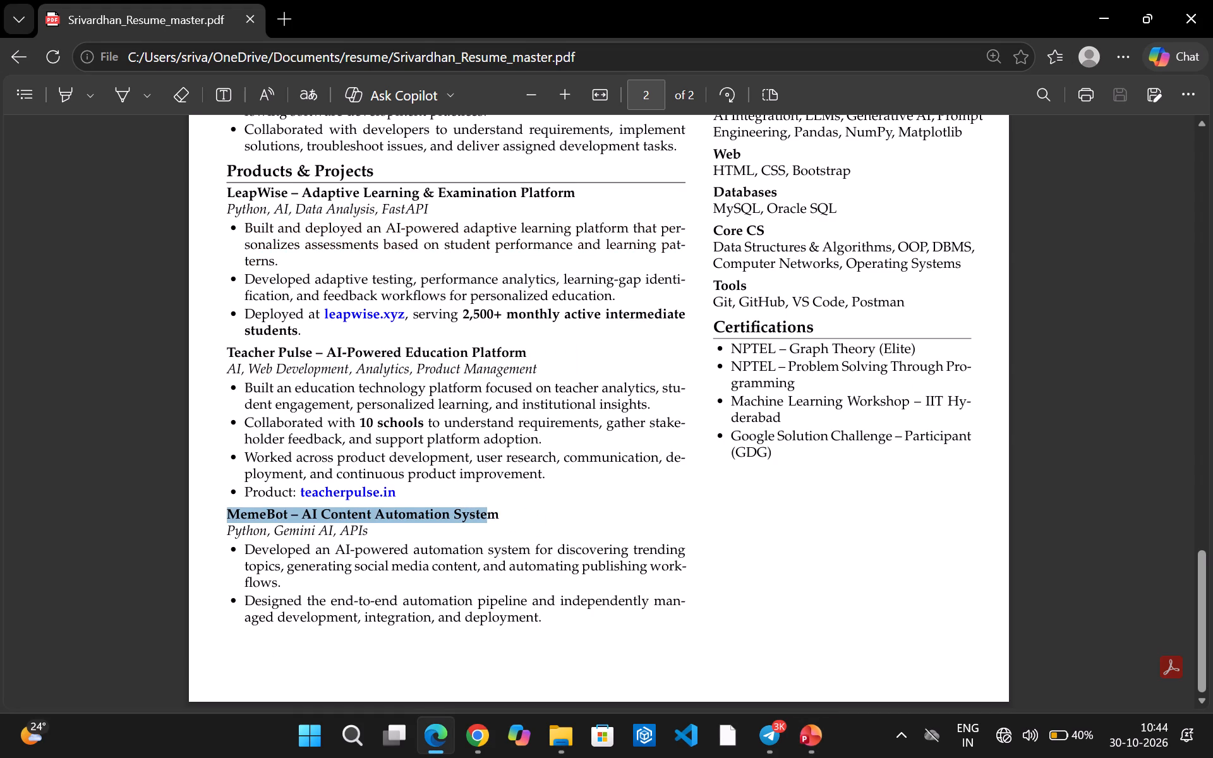
left_click(496, 515)
left_click_drag(496, 515, 241, 518)
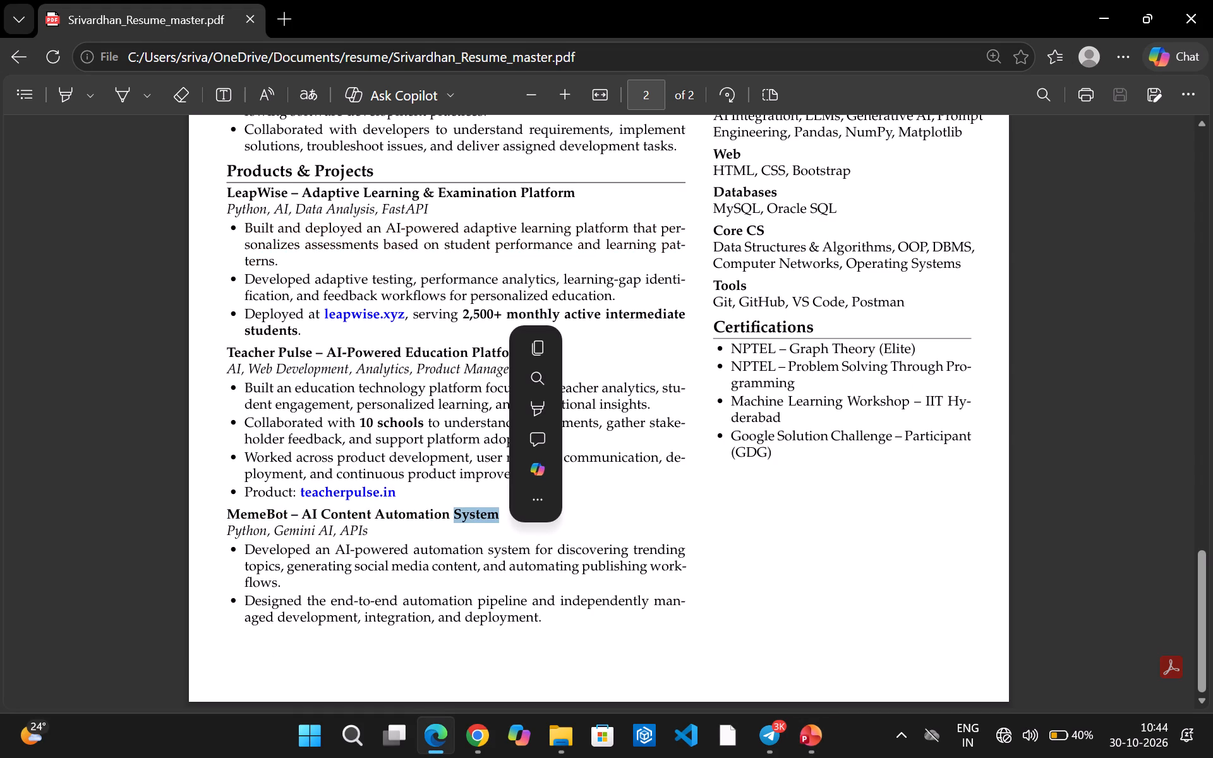
left_click_drag(241, 518, 214, 515)
left_click(230, 513)
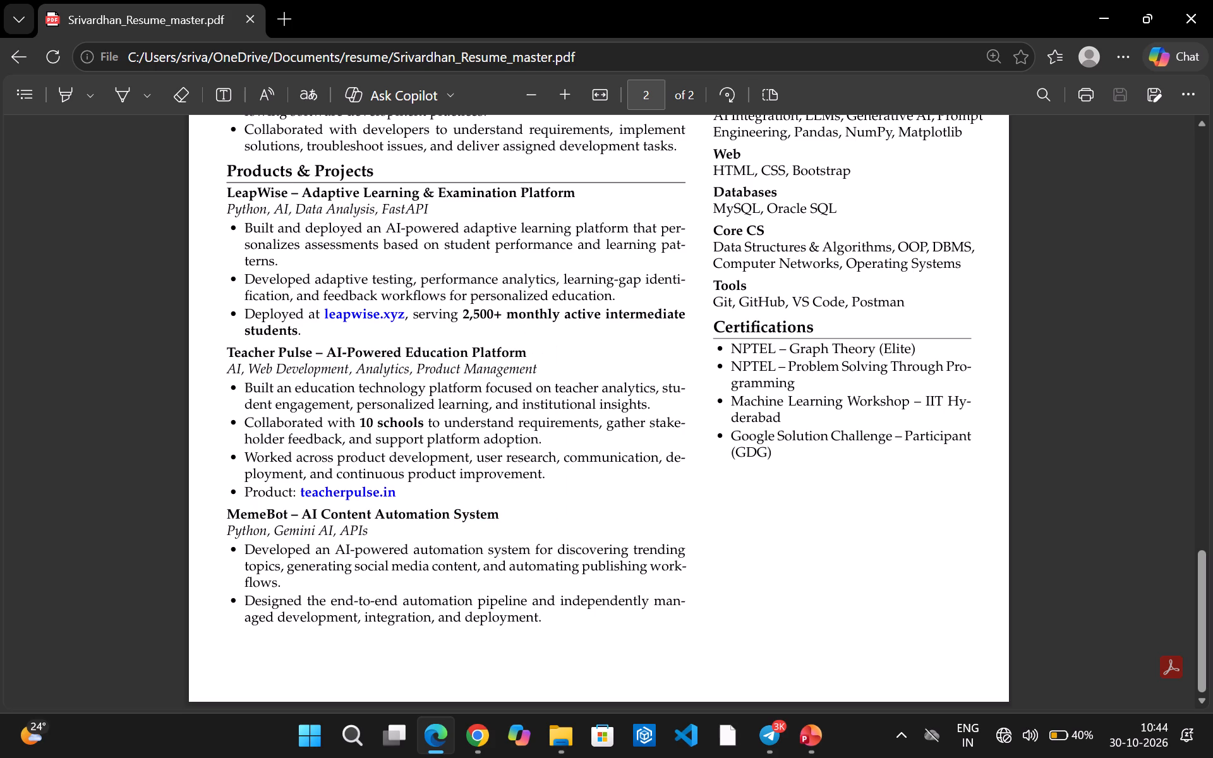
left_click_drag(230, 513, 473, 522)
left_click(473, 522)
left_click_drag(228, 514, 522, 526)
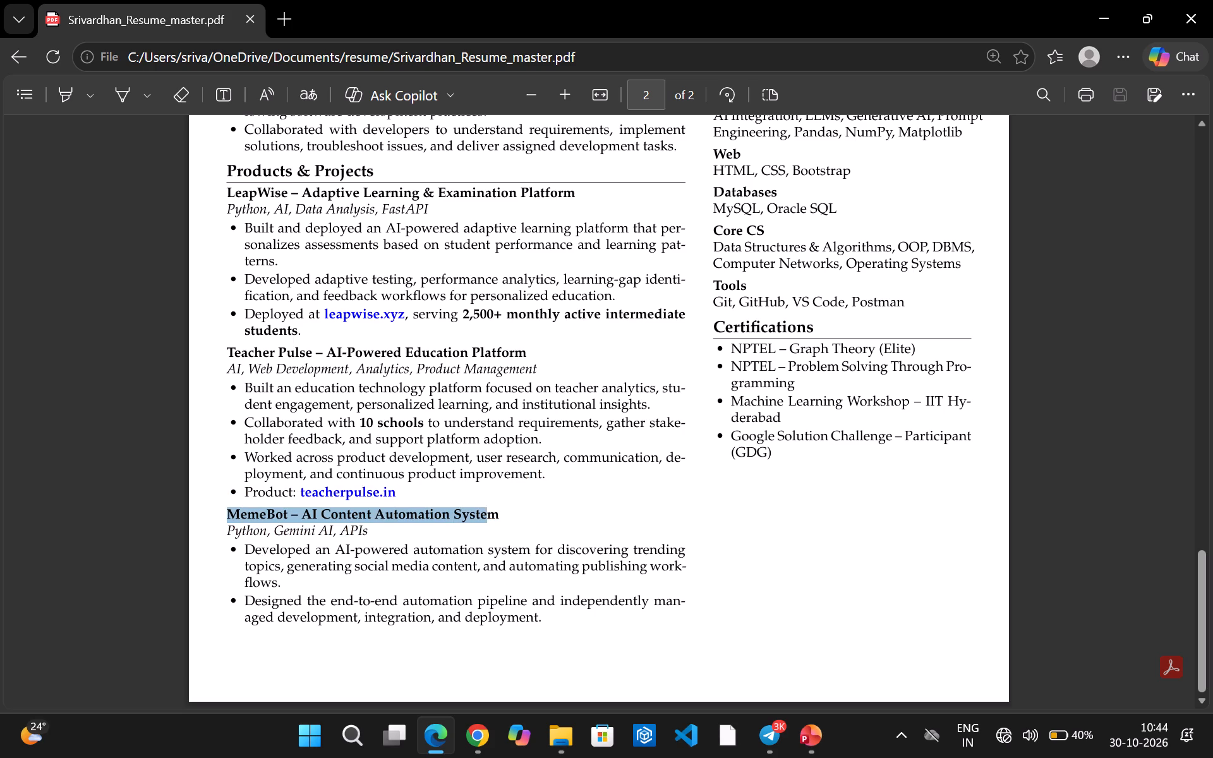
left_click_drag(522, 526, 495, 517)
key("ctrl+c")
key("alt+Tab")
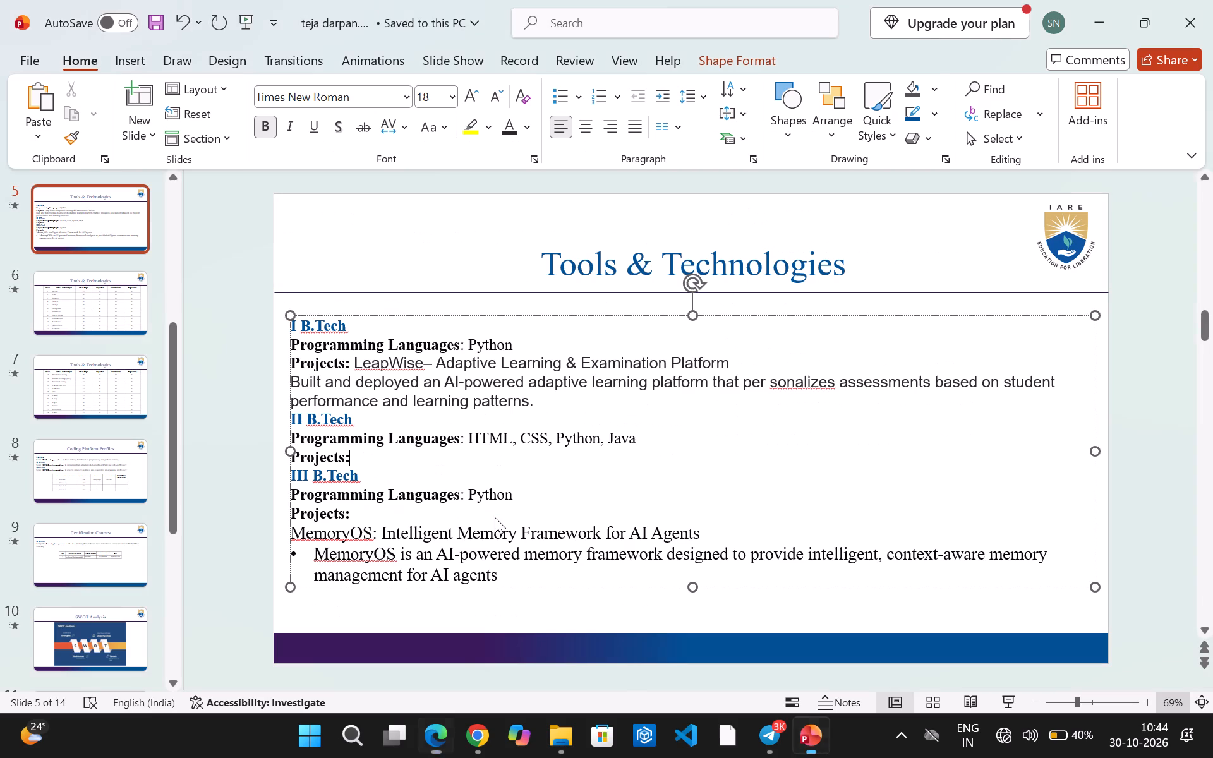
key("ctrl+v")
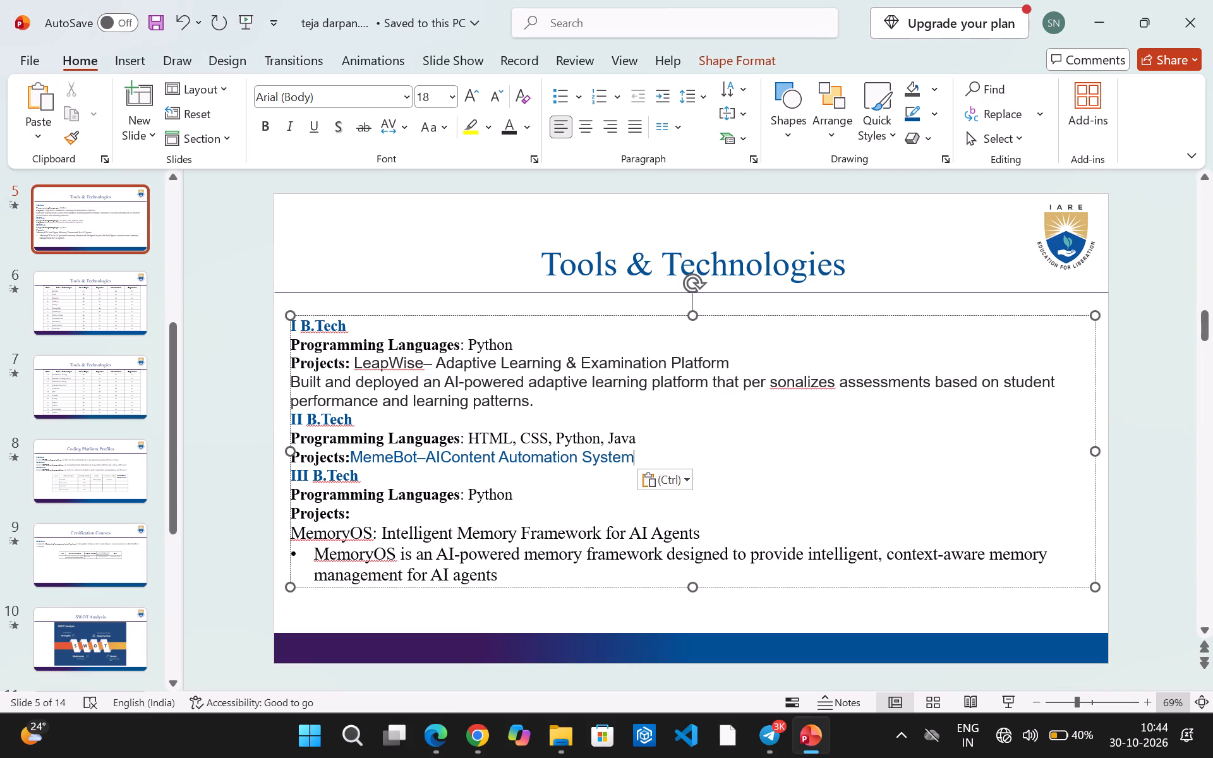
Copy the resume PDF's first MemeBot bullet, Developed an AI-powered automation system, onto a new line below the MemeBot title in the deck.
key("Return")
key("alt+Tab")
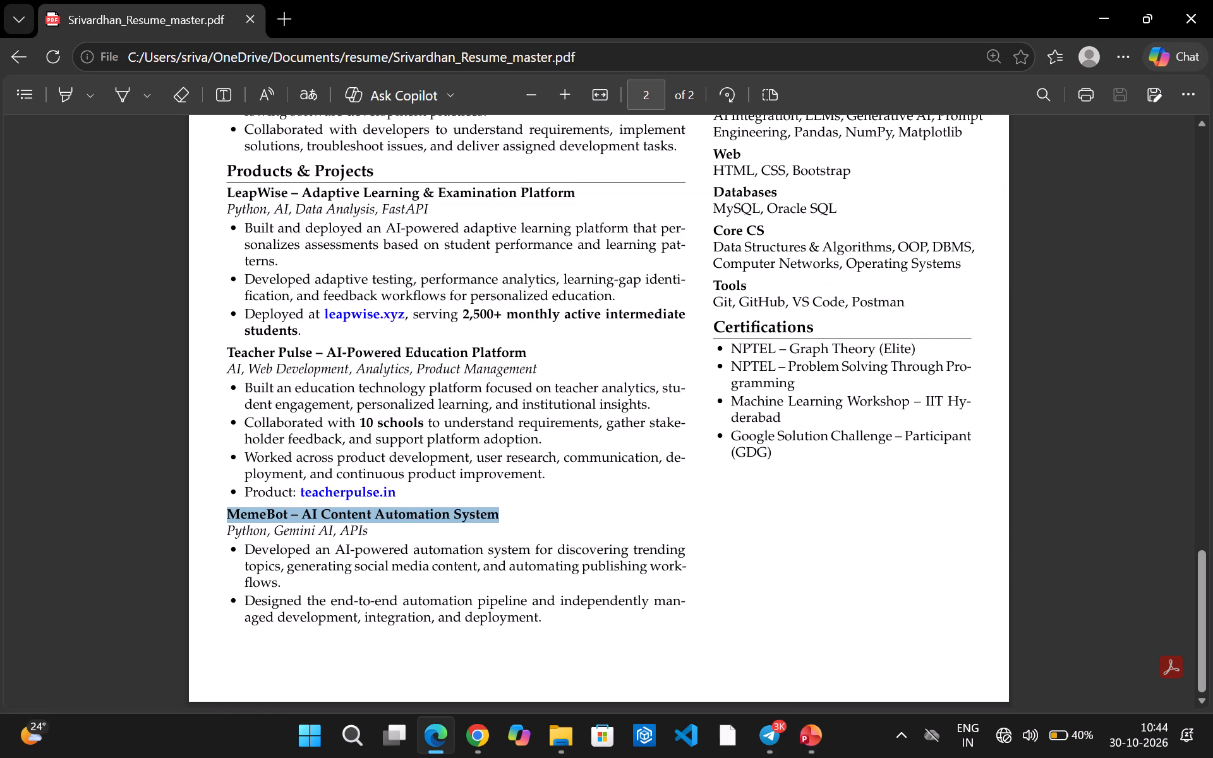
left_click_drag(244, 552, 282, 578)
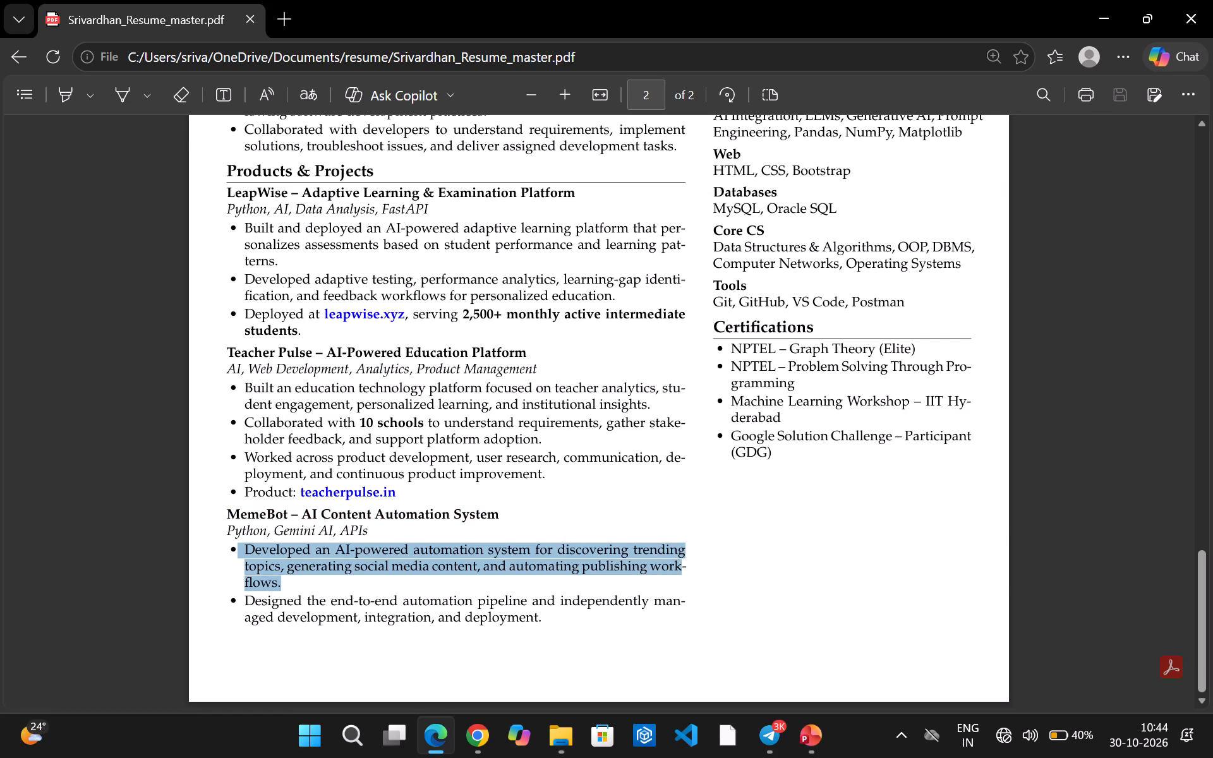
left_click_drag(282, 578, 283, 578)
key("ctrl+c")
key("alt+Tab")
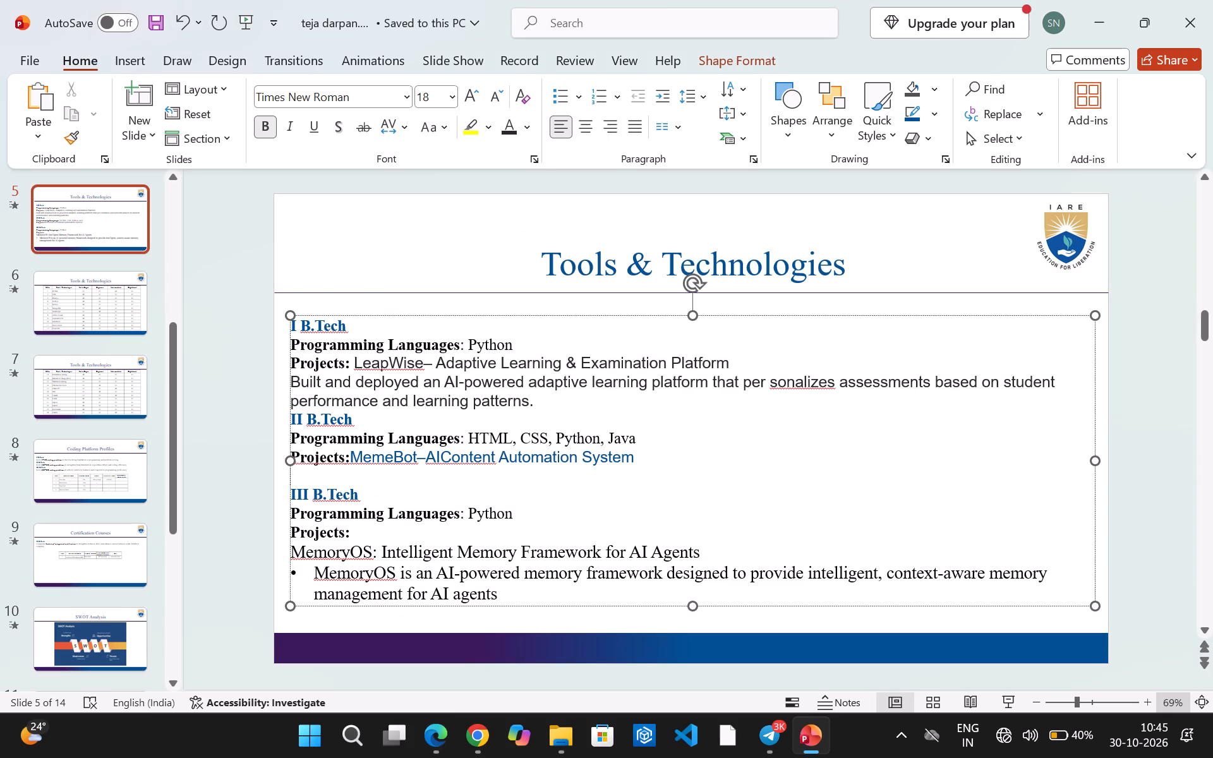
left_click(313, 467)
left_click(306, 473)
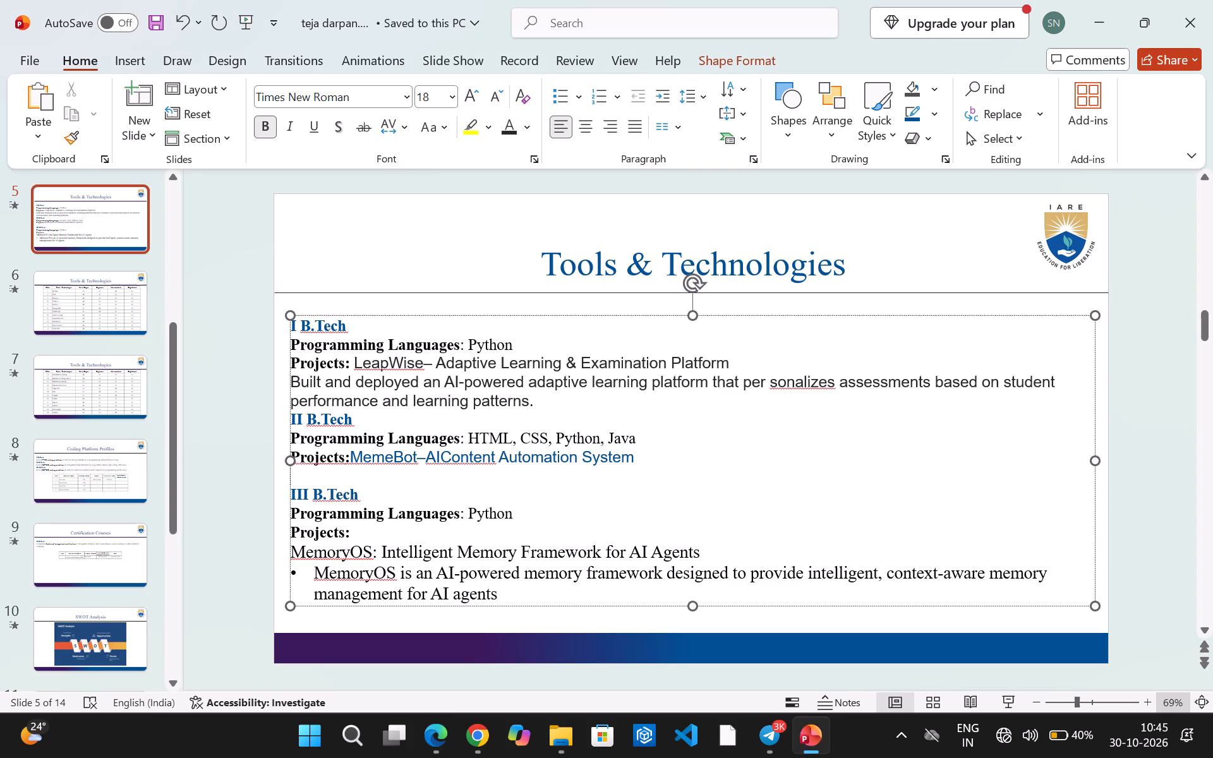
triple_click(306, 473)
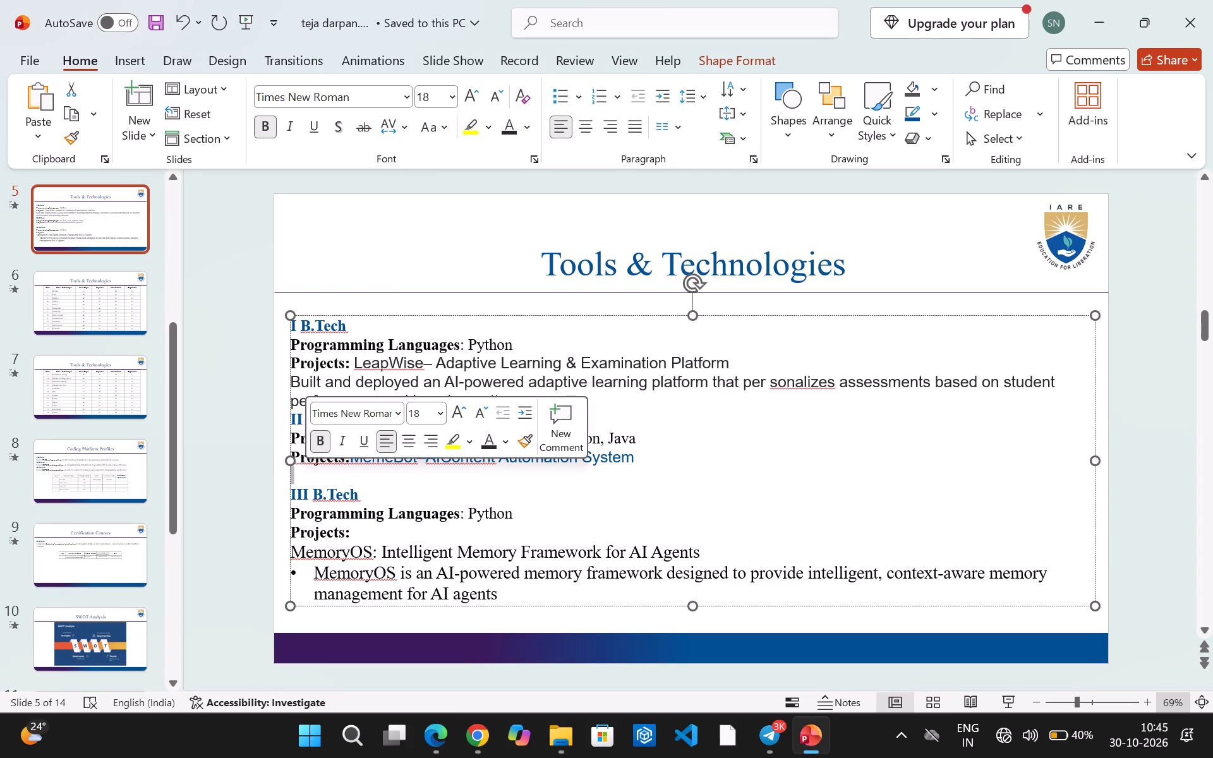
key("ctrl+v")
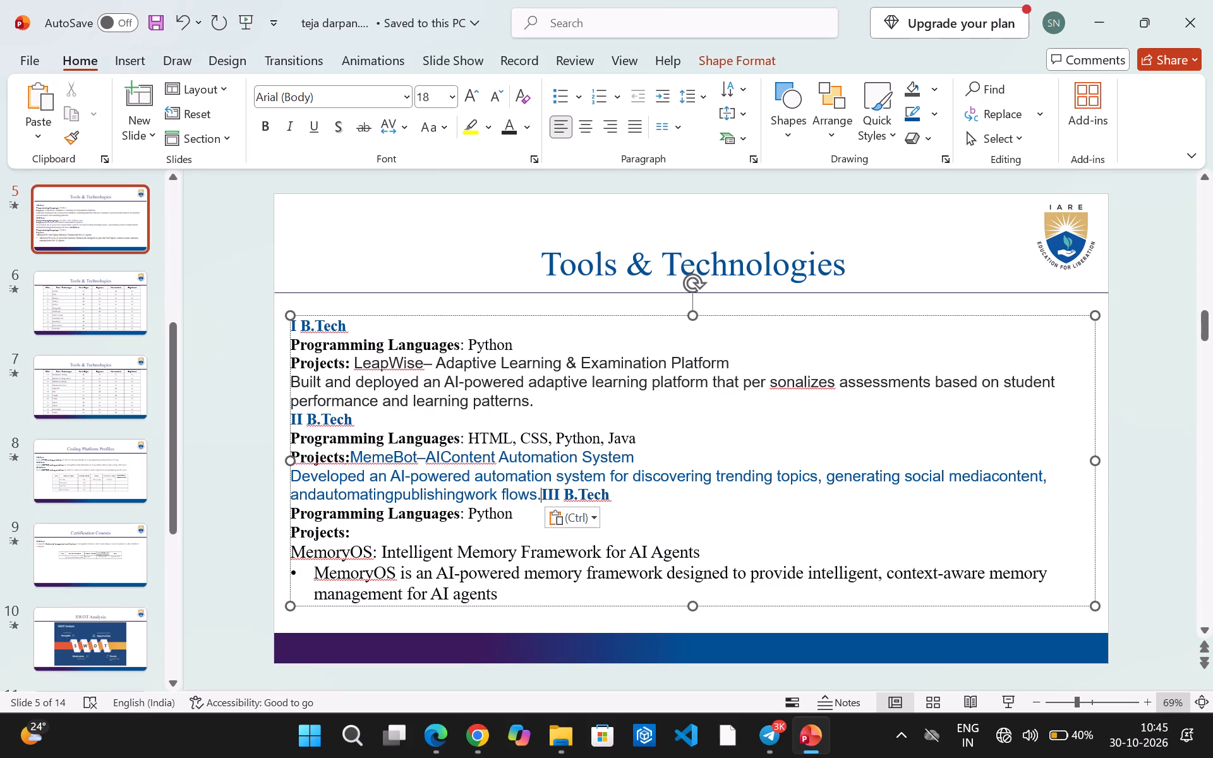
Apply the current dark grey font colour to the MemeBot title and description, including the III B.Tech heading that follows them.
left_click_drag(637, 500, 330, 461)
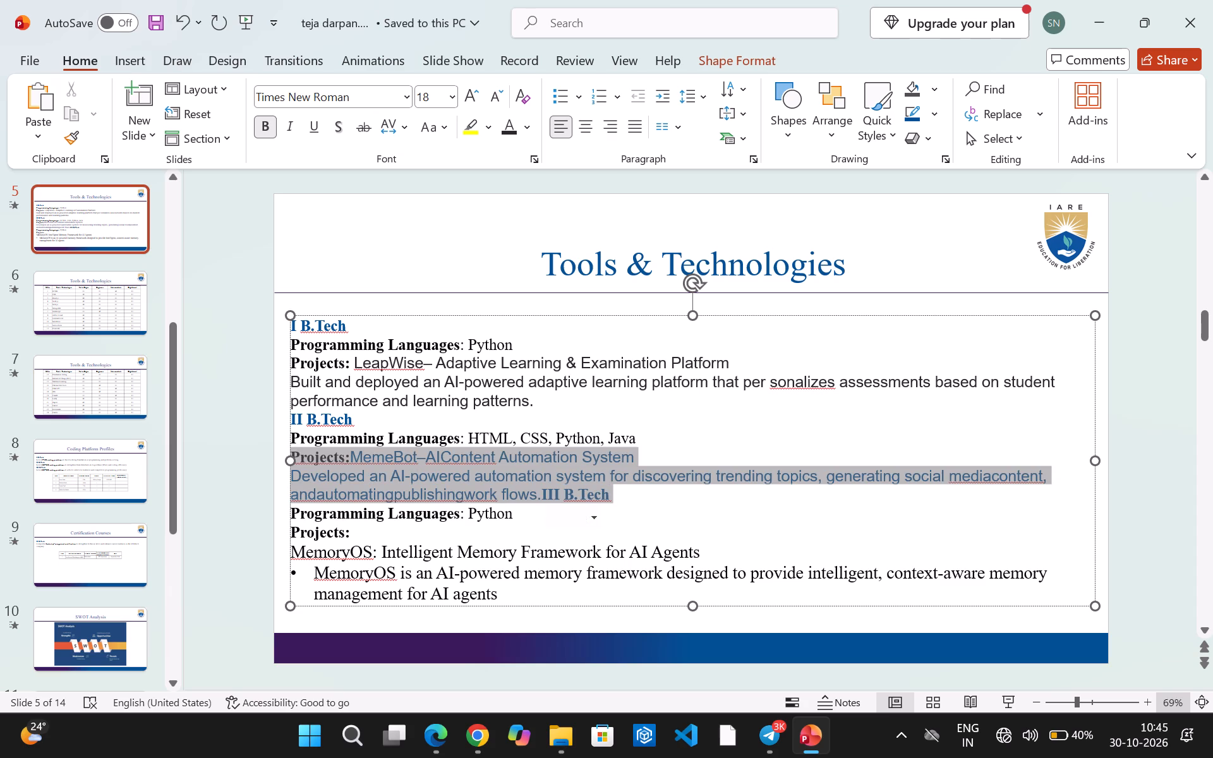
left_click_drag(330, 461, 349, 449)
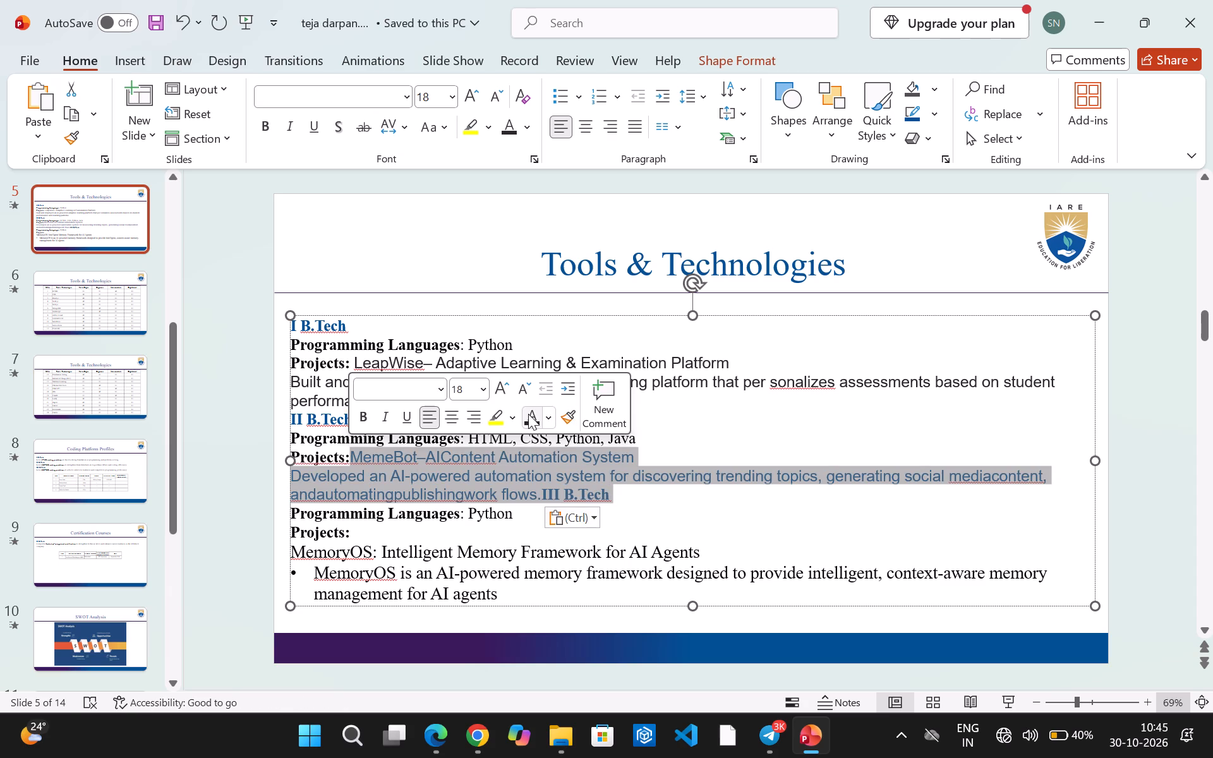
left_click(526, 414)
left_click(629, 478)
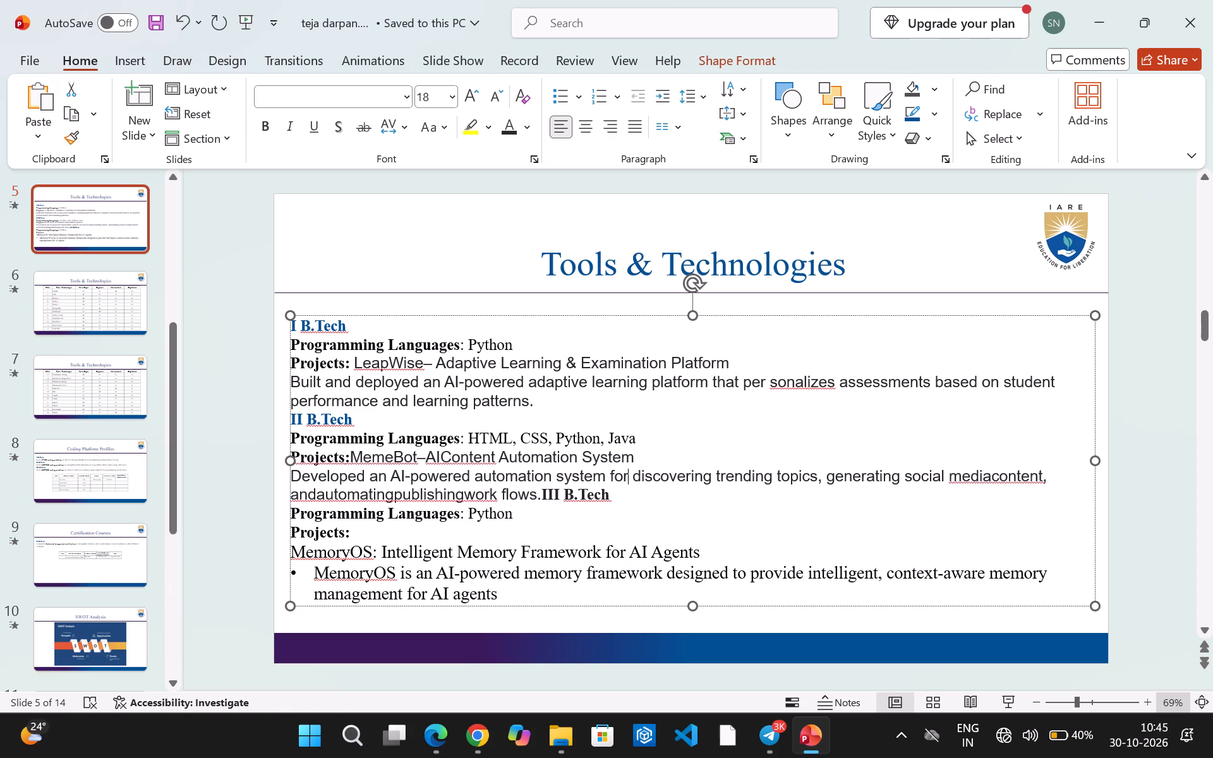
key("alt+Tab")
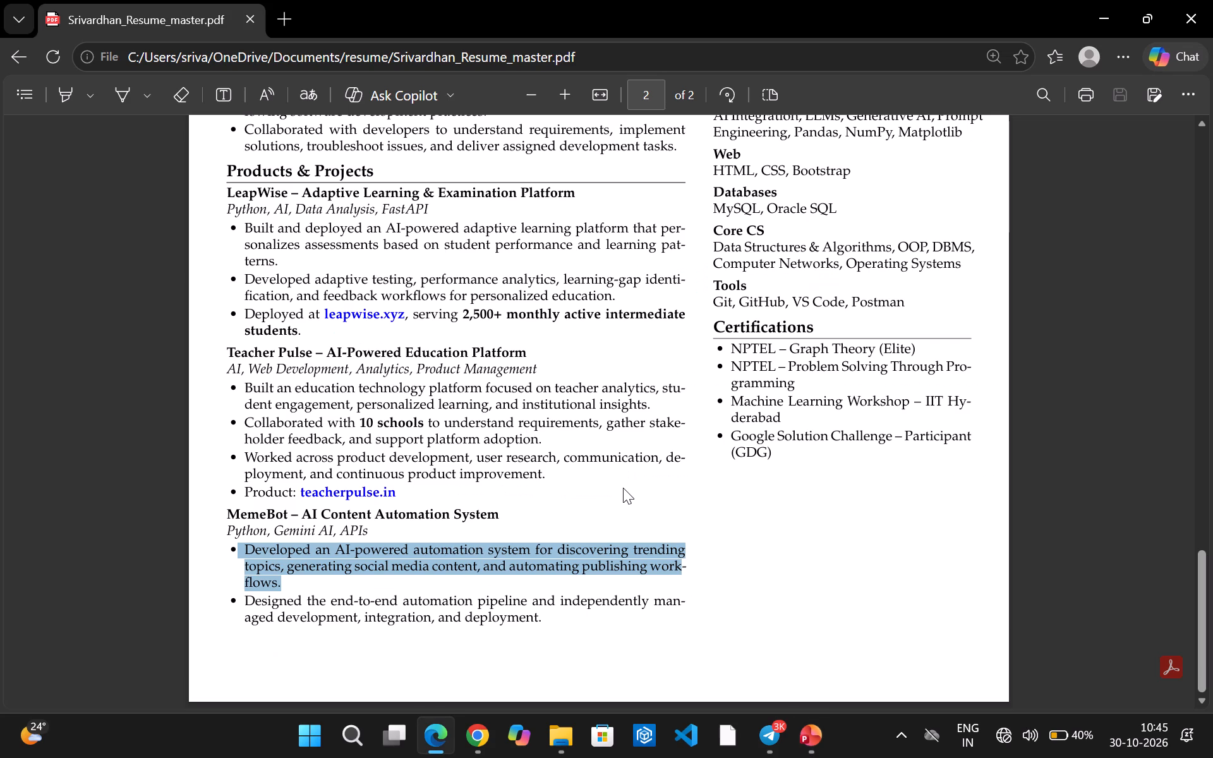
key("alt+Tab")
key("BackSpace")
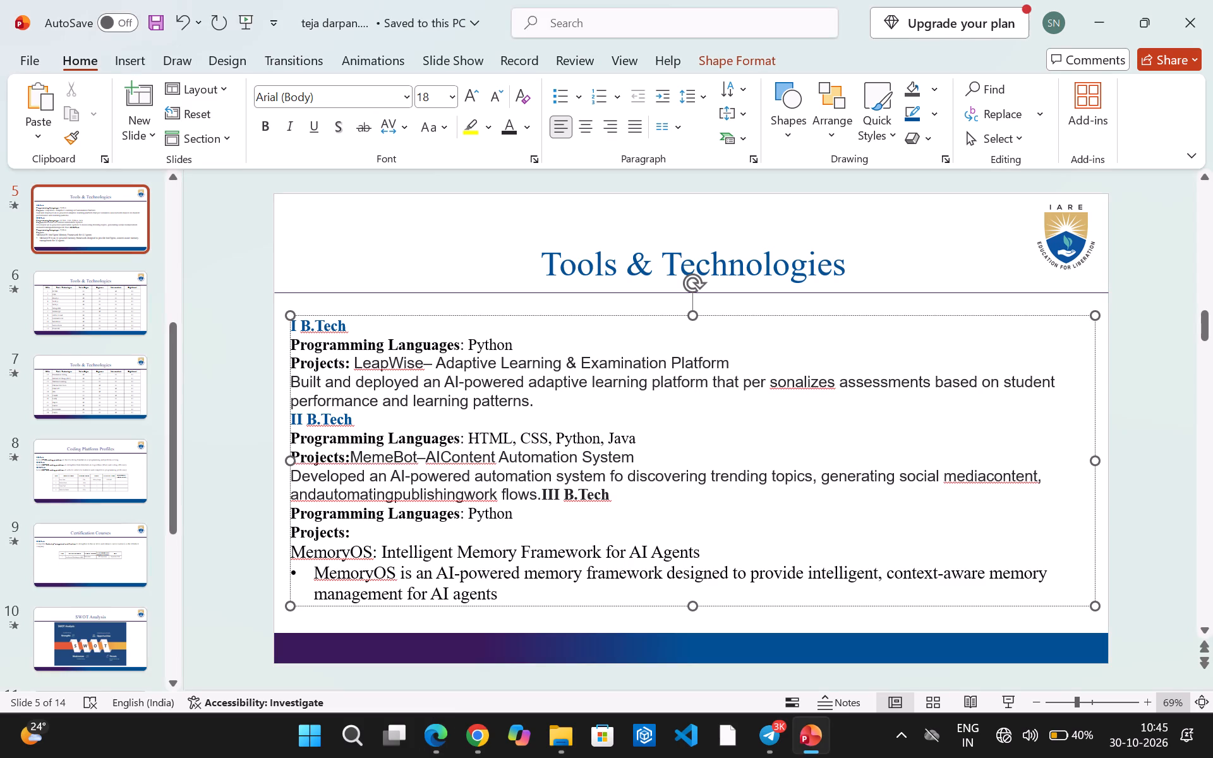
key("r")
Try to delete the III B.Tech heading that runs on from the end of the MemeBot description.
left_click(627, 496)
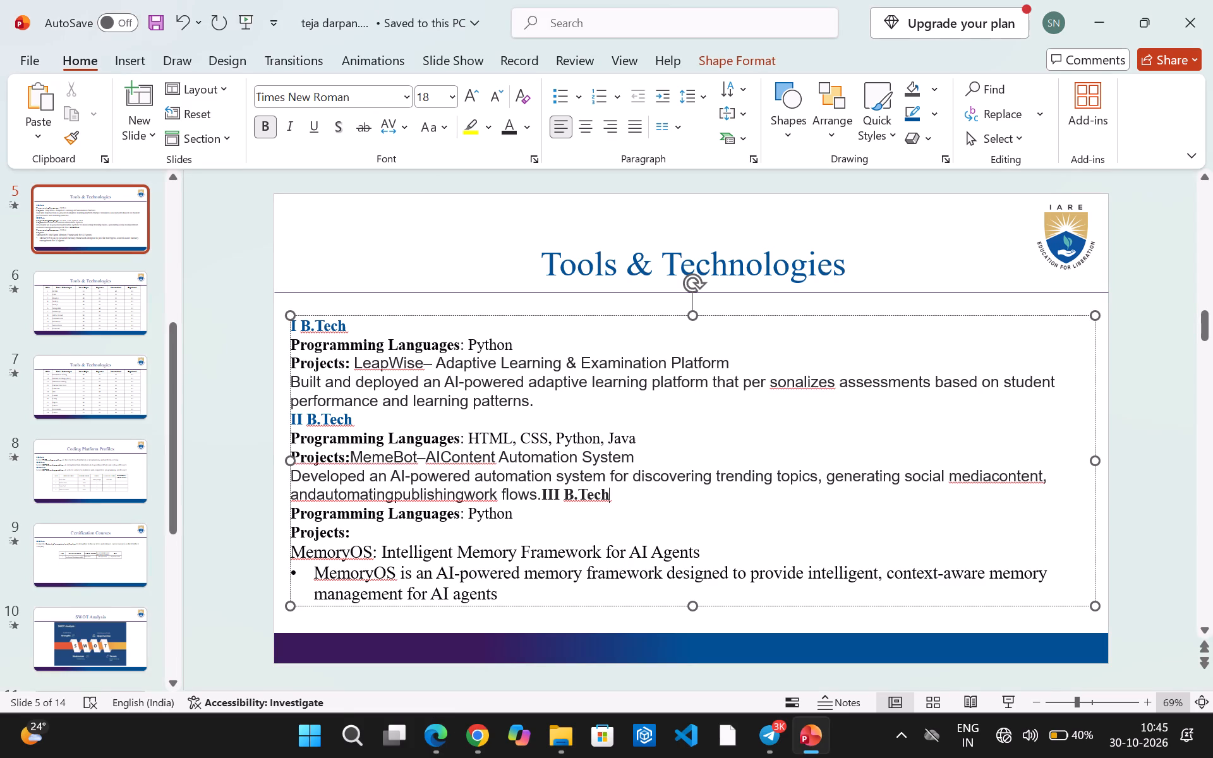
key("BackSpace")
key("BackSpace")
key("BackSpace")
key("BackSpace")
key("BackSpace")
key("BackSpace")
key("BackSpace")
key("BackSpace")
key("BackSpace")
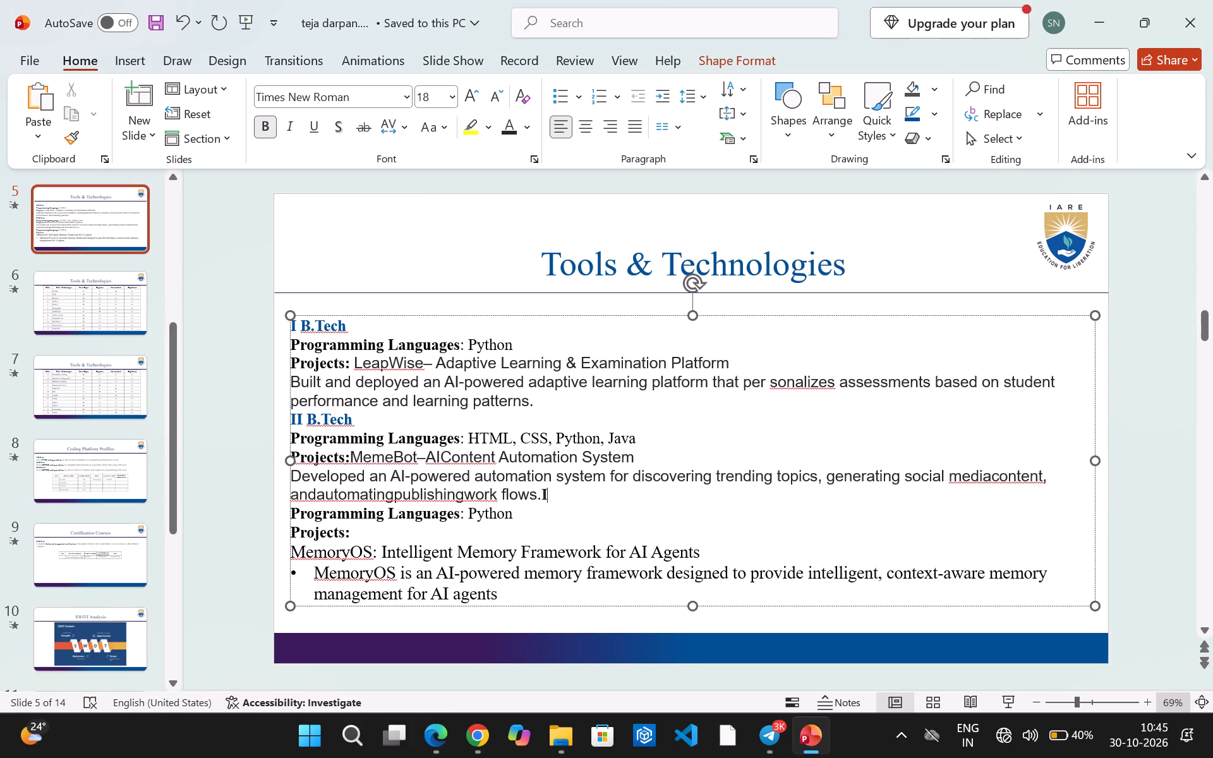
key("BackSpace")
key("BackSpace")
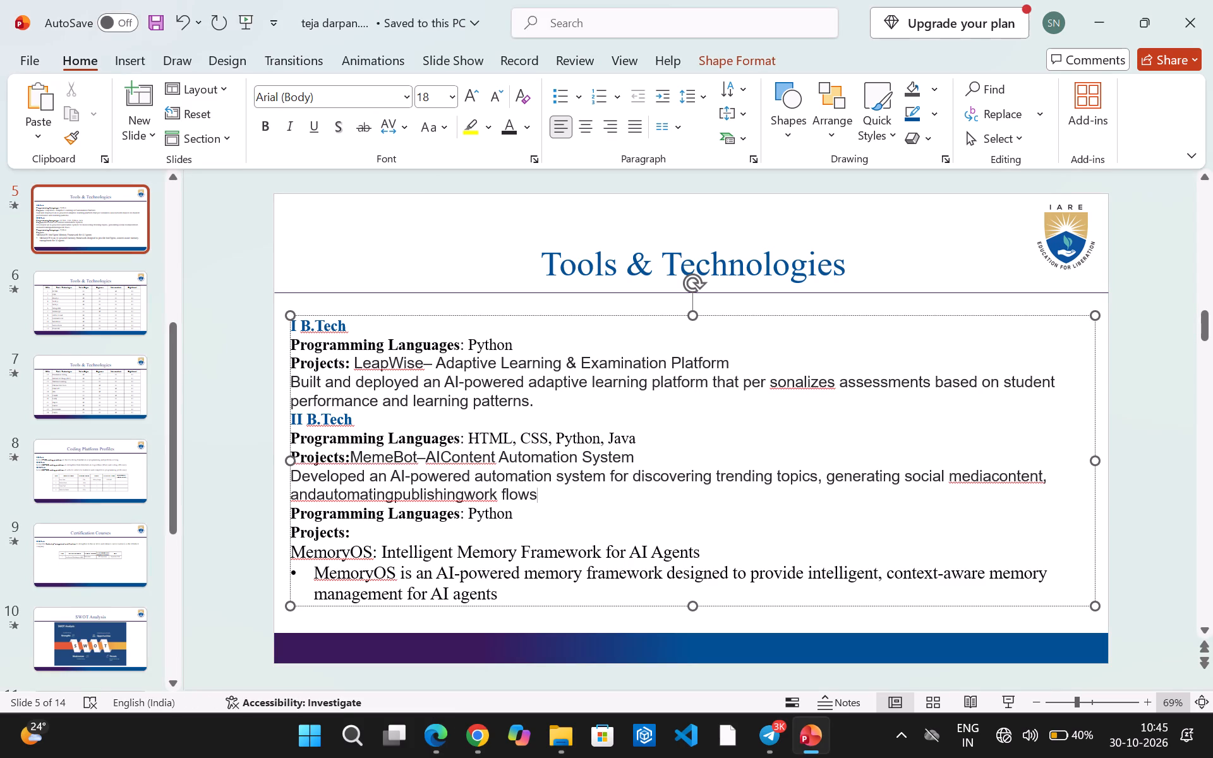
Undo the heading deletion and the dark grey font colour on the MemeBot text and III B.Tech heading.
key("ctrl+z")
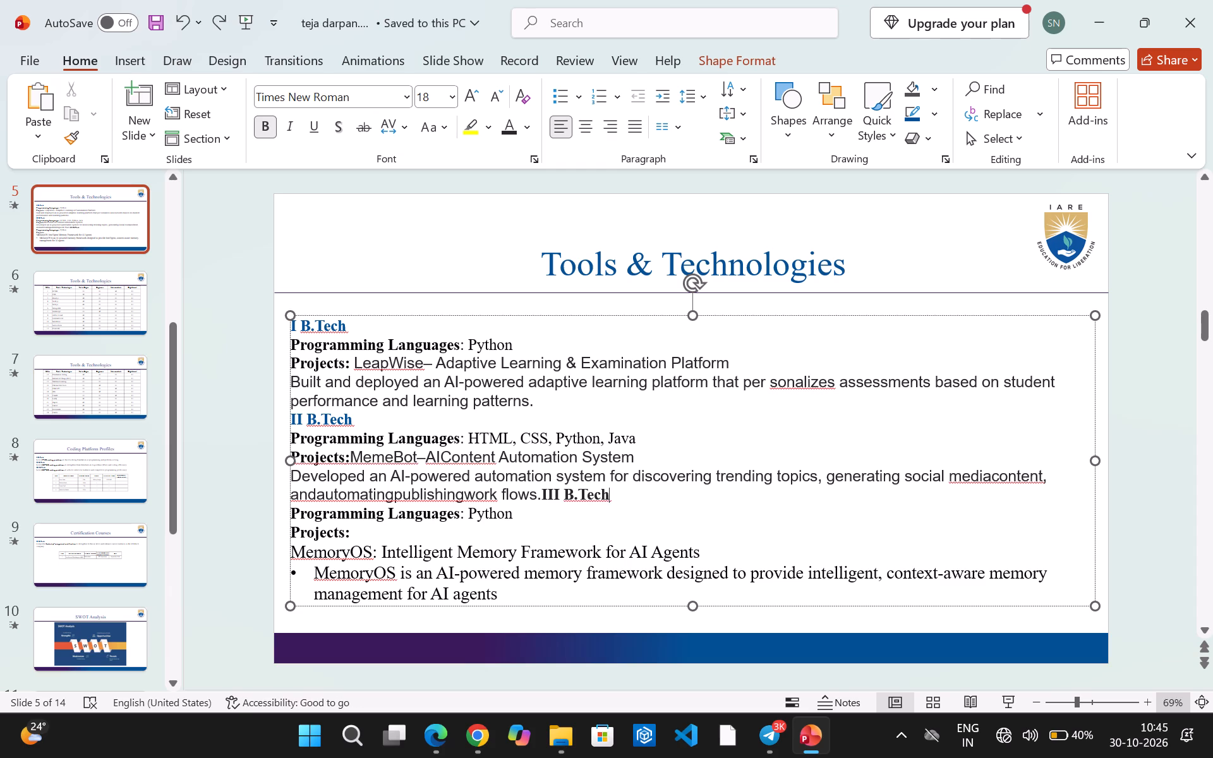
key("ctrl+z")
key("ctrl+z")
key("ctrl+z")
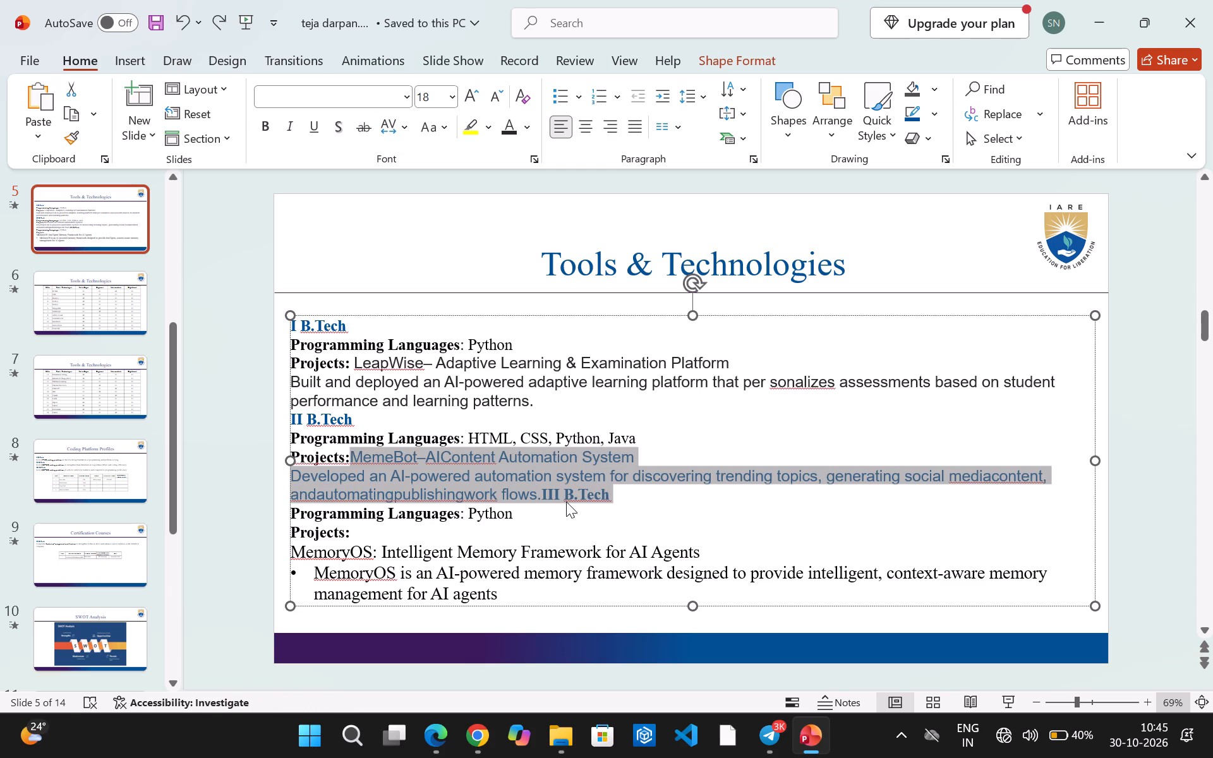
Break the III B.Tech heading onto its own line below the MemeBot description.
left_click(542, 495)
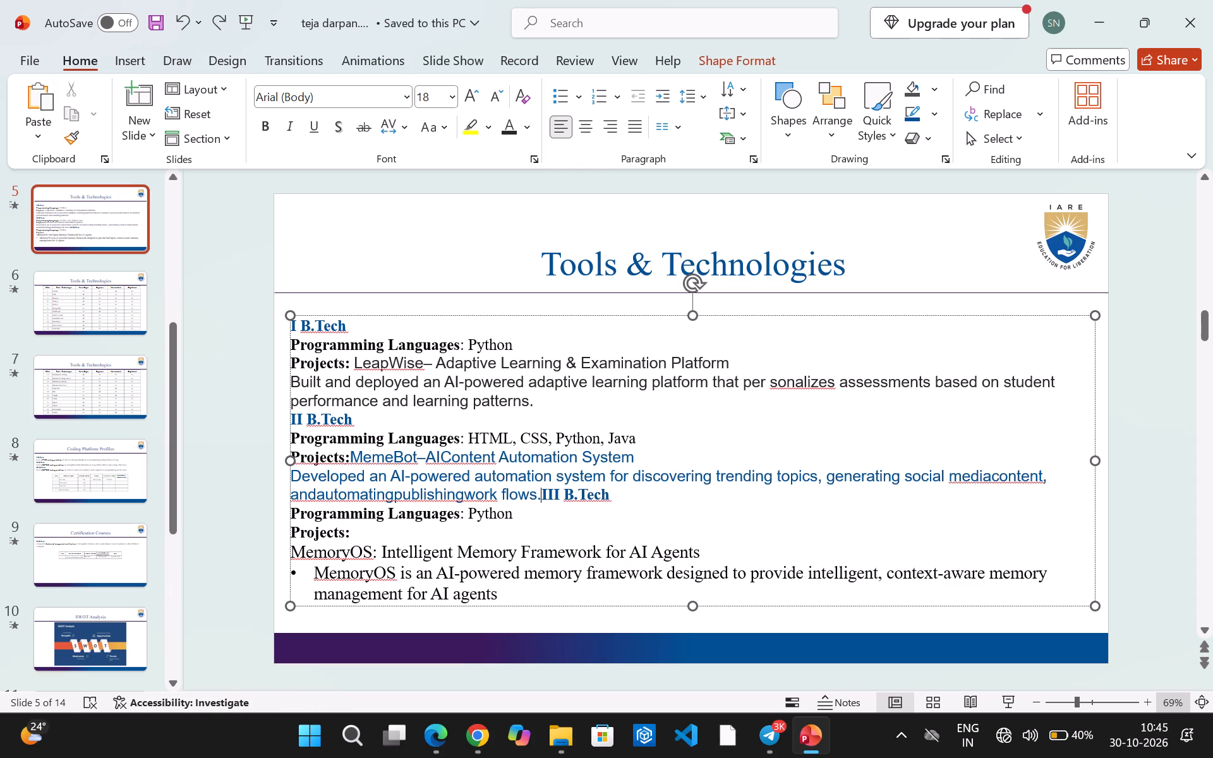
key("Return")
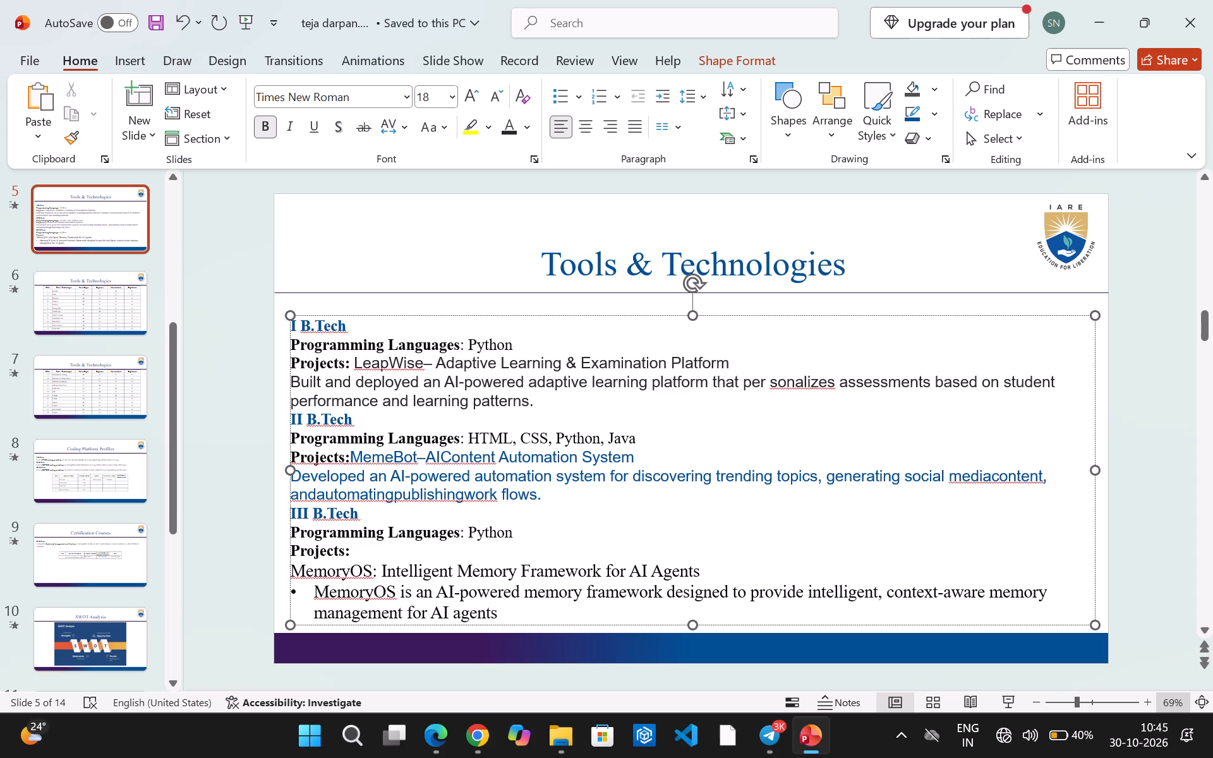
key("ctrl+z")
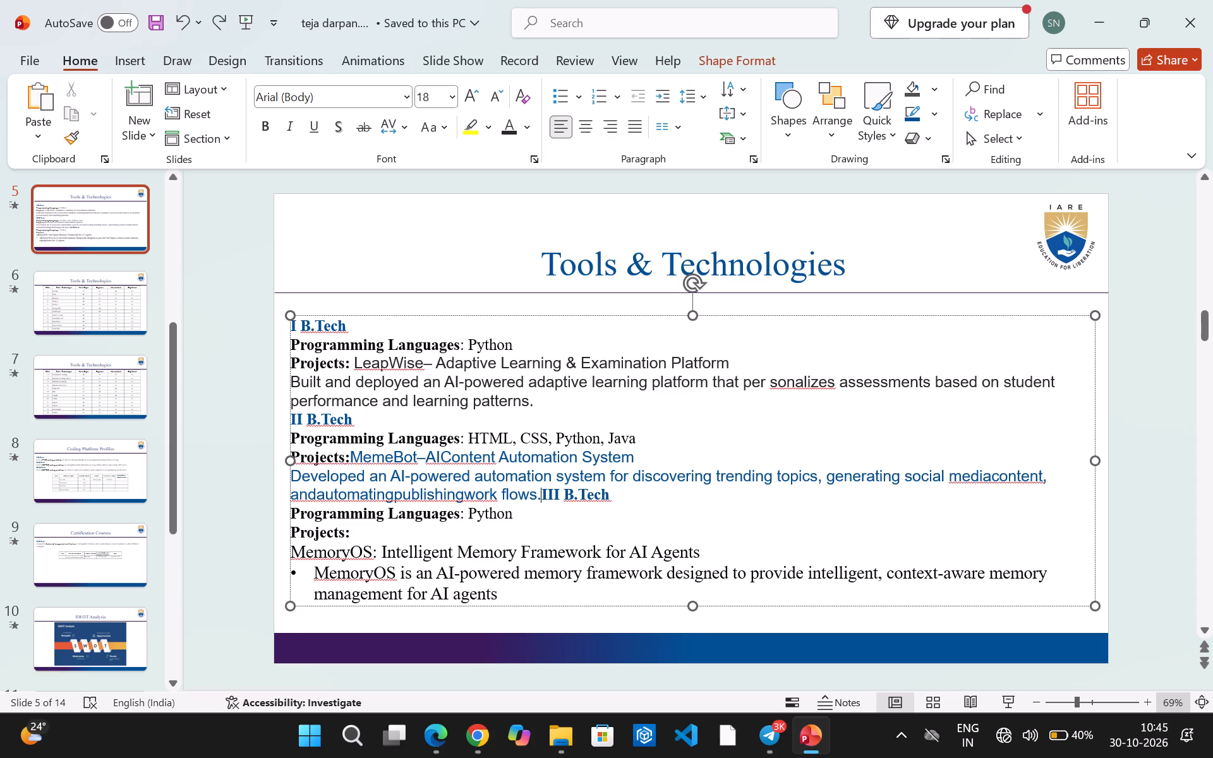
key("Return")
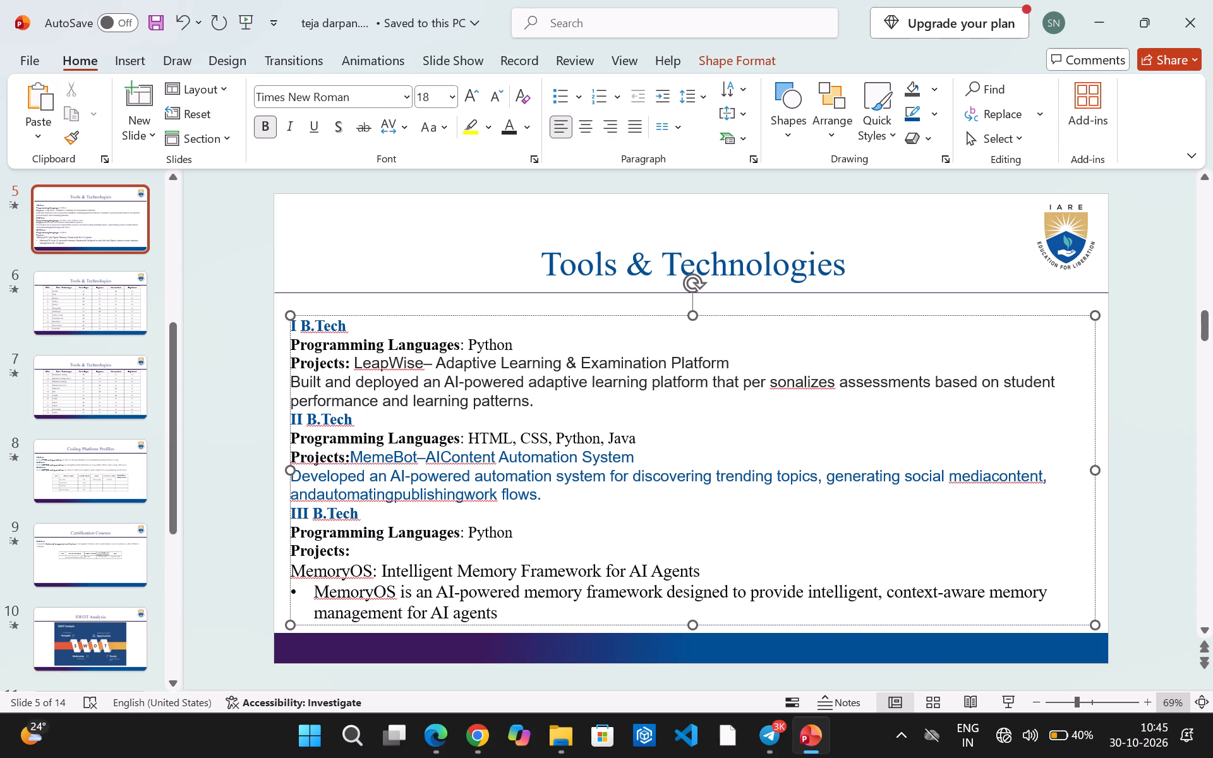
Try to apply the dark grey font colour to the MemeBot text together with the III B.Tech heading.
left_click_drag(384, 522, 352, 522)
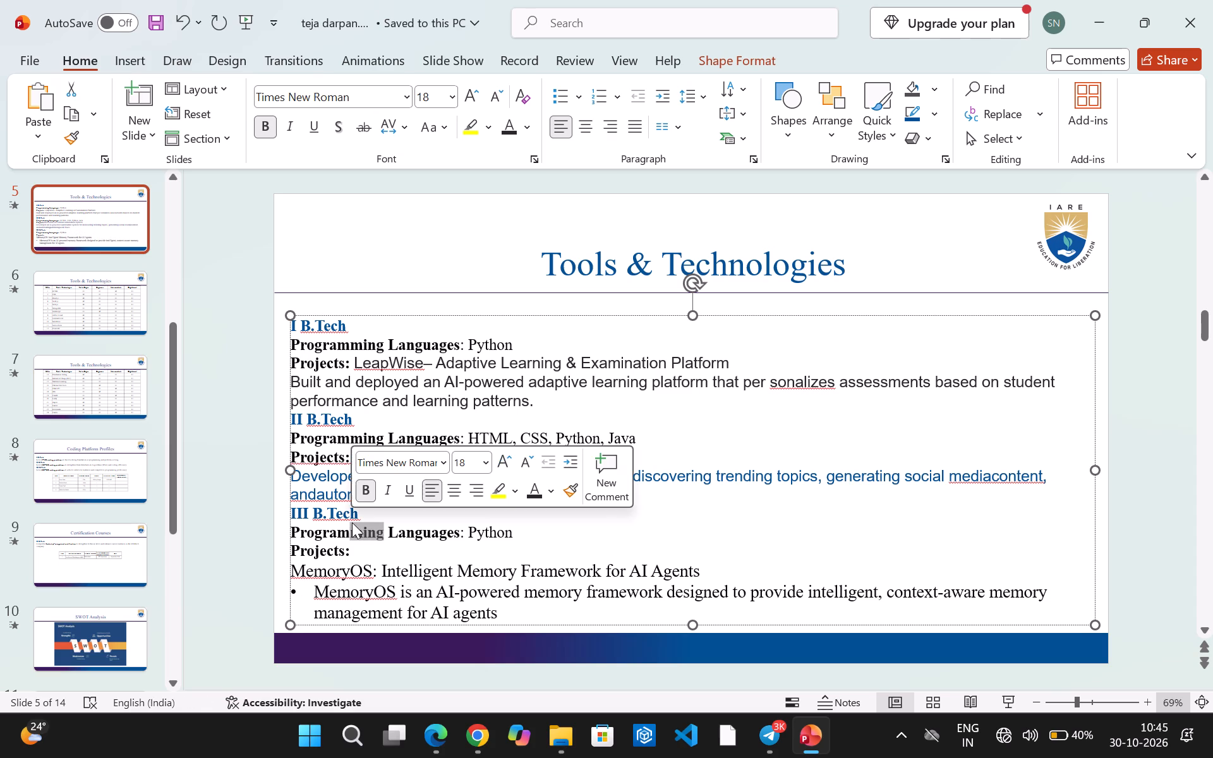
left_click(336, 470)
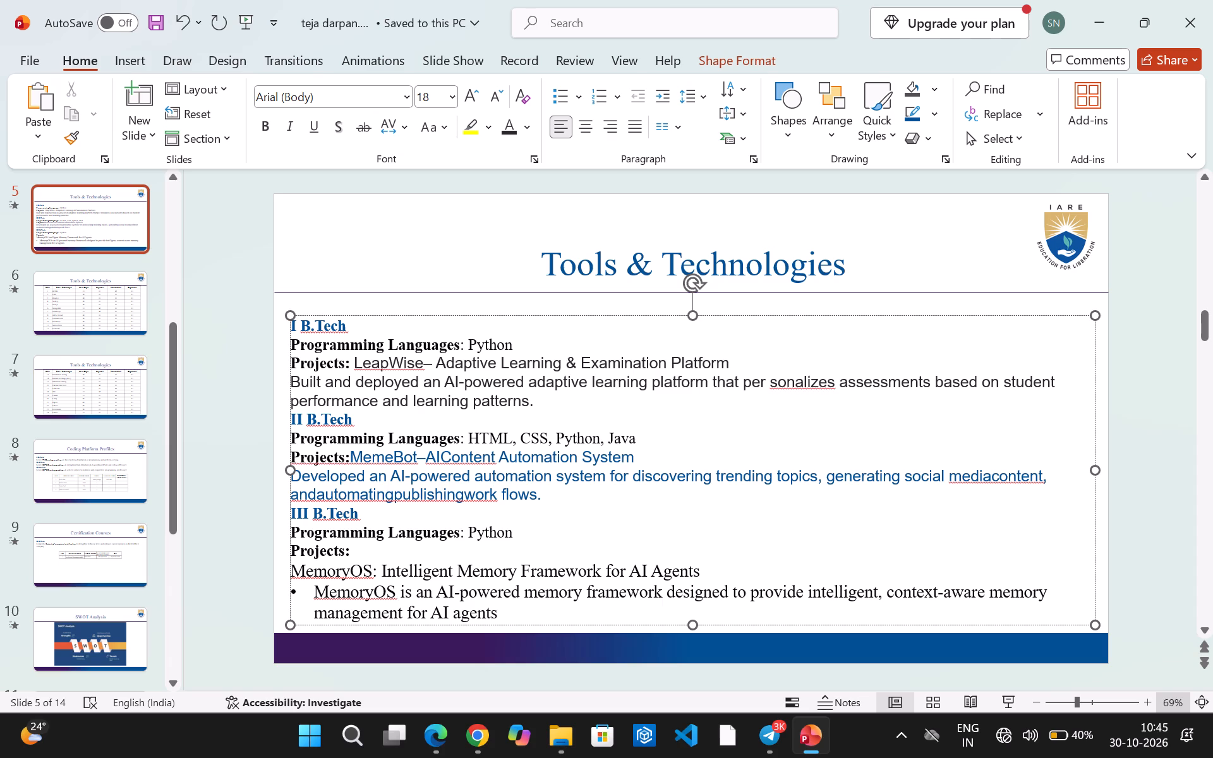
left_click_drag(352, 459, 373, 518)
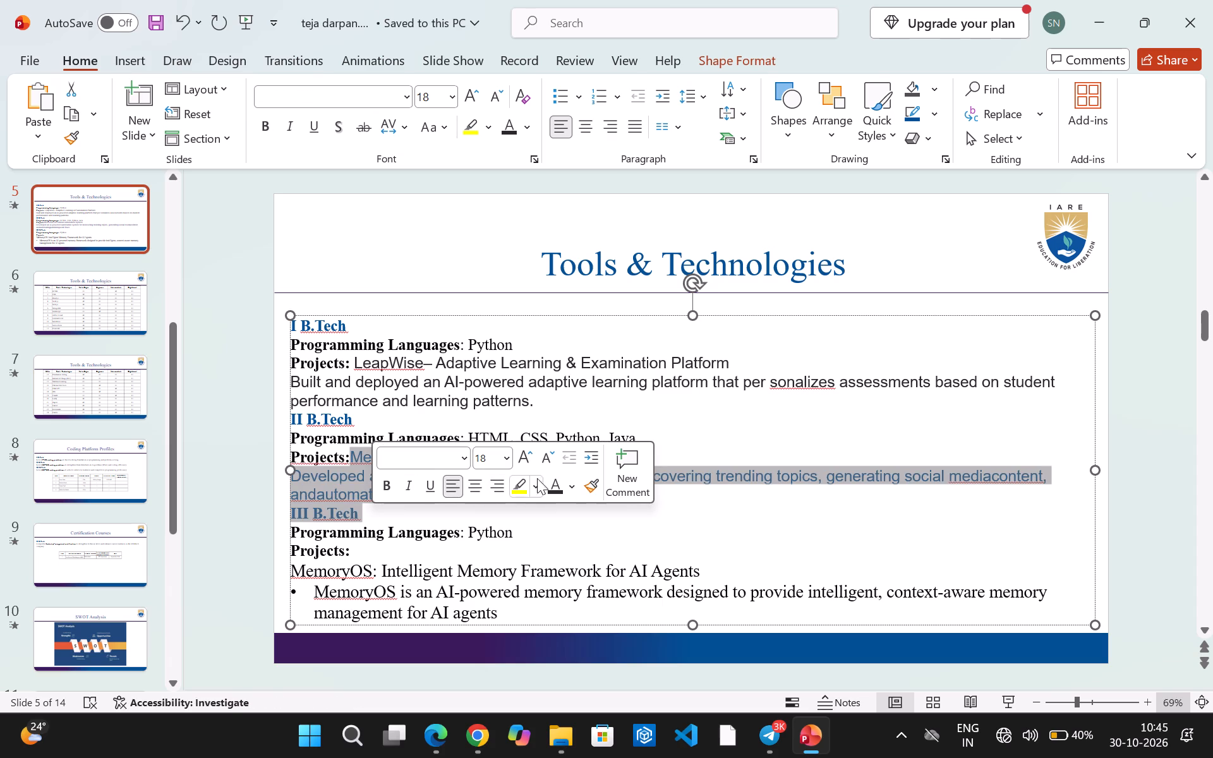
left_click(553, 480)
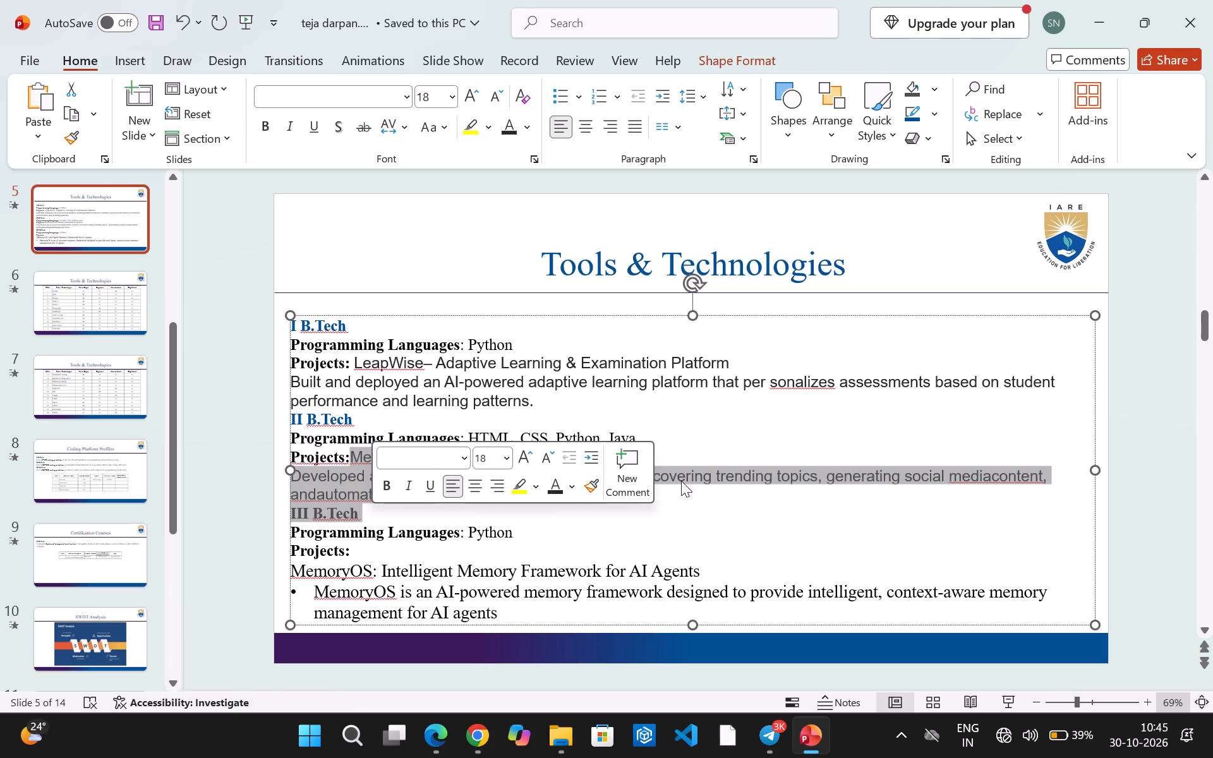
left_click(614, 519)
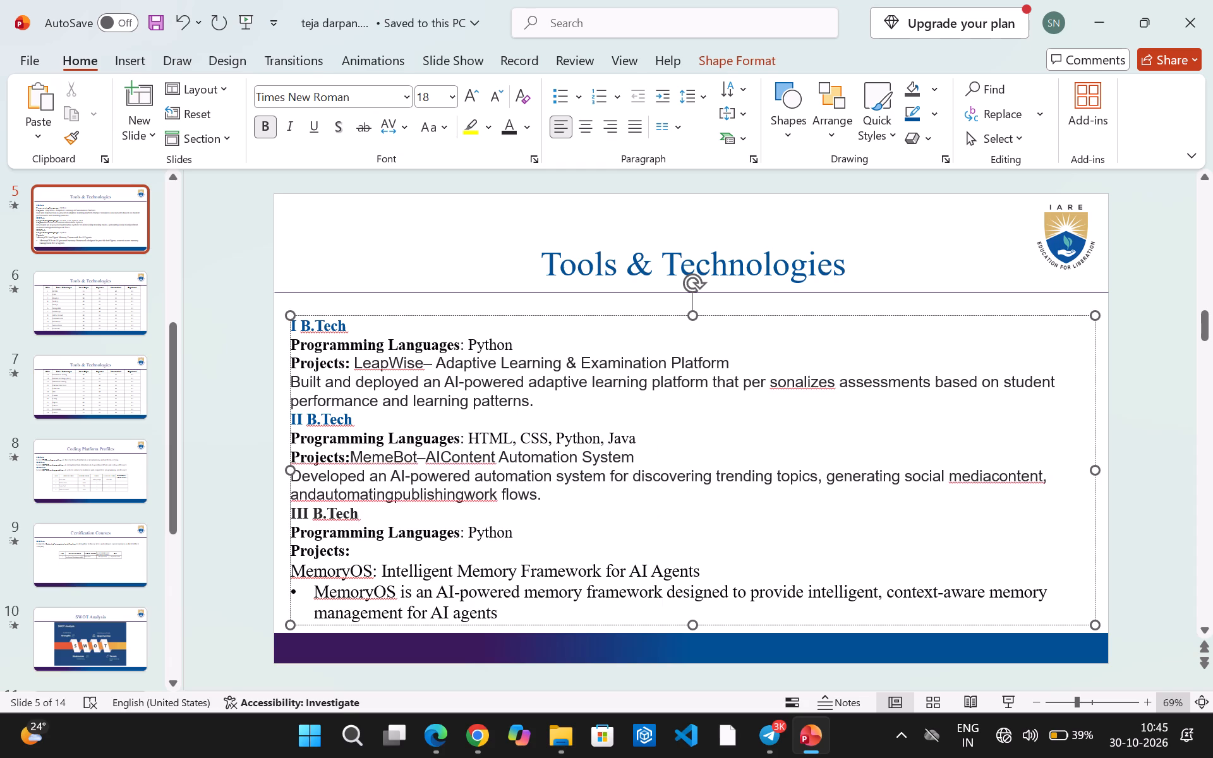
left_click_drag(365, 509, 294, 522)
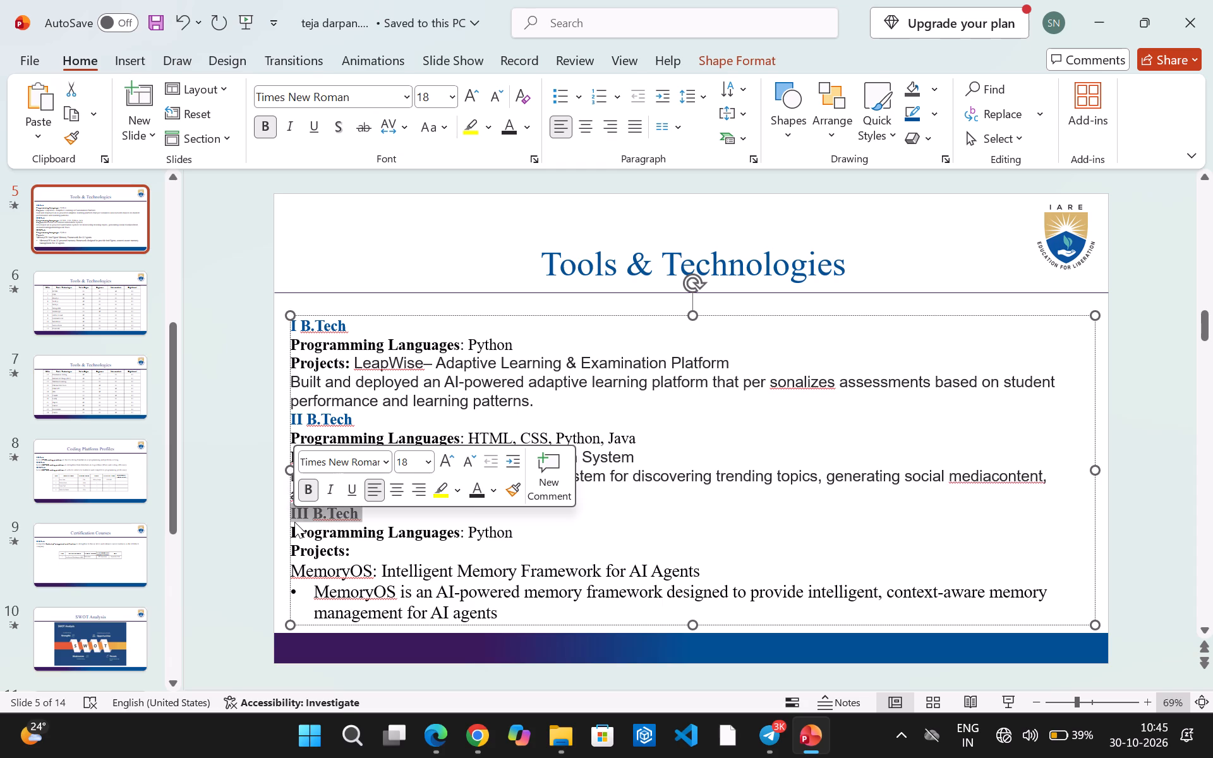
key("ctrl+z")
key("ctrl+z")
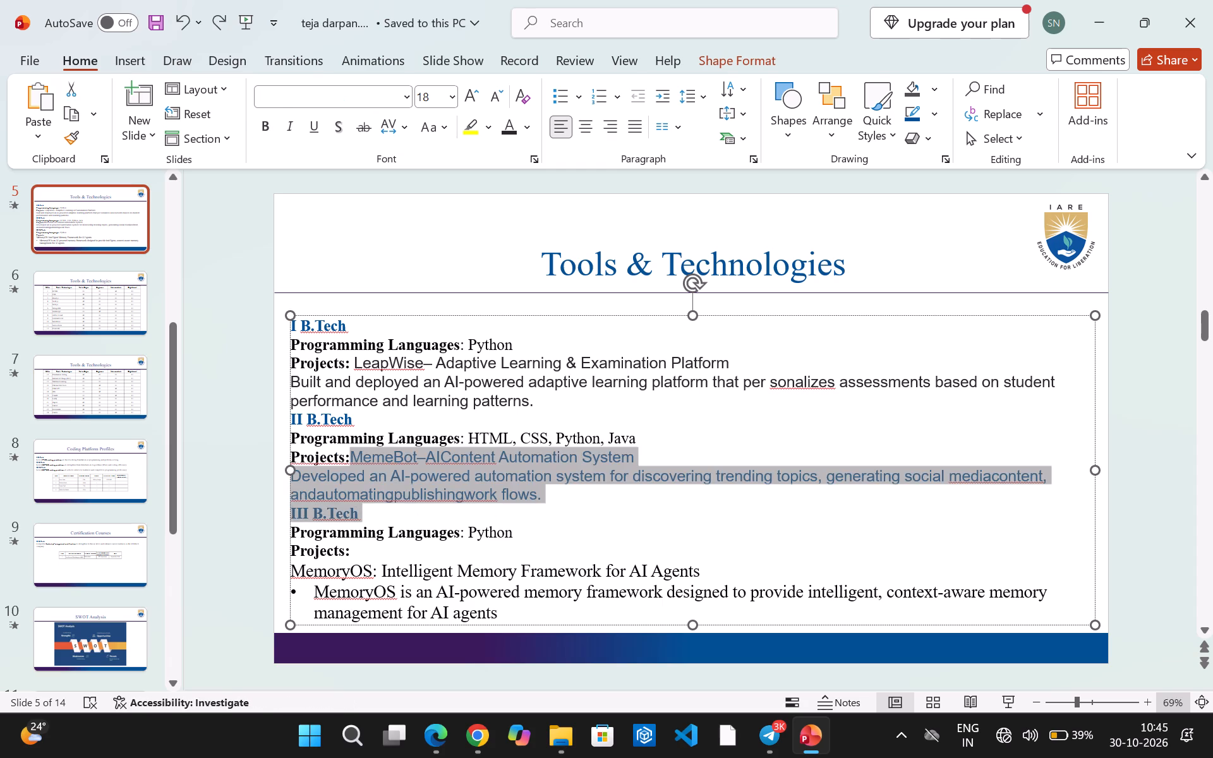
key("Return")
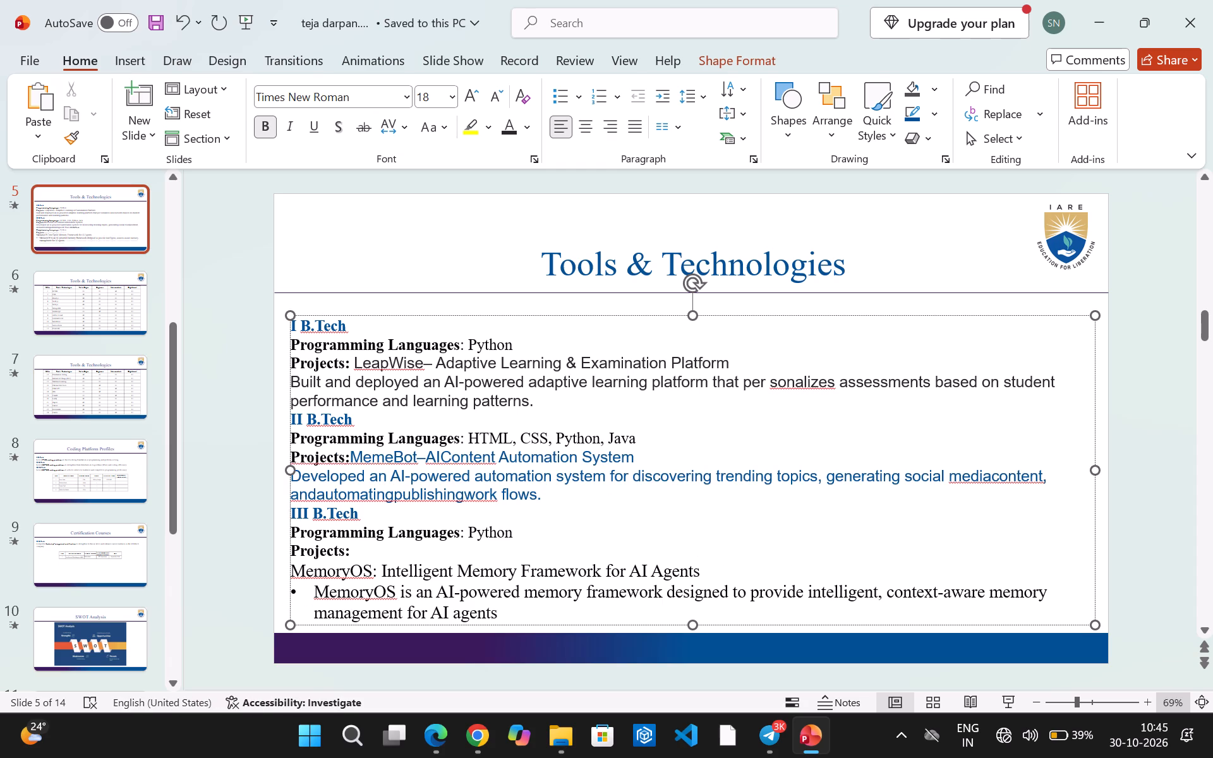
Apply the current dark grey font colour to only the MemeBot title and description, excluding the III B.Tech heading.
left_click_drag(556, 500, 390, 464)
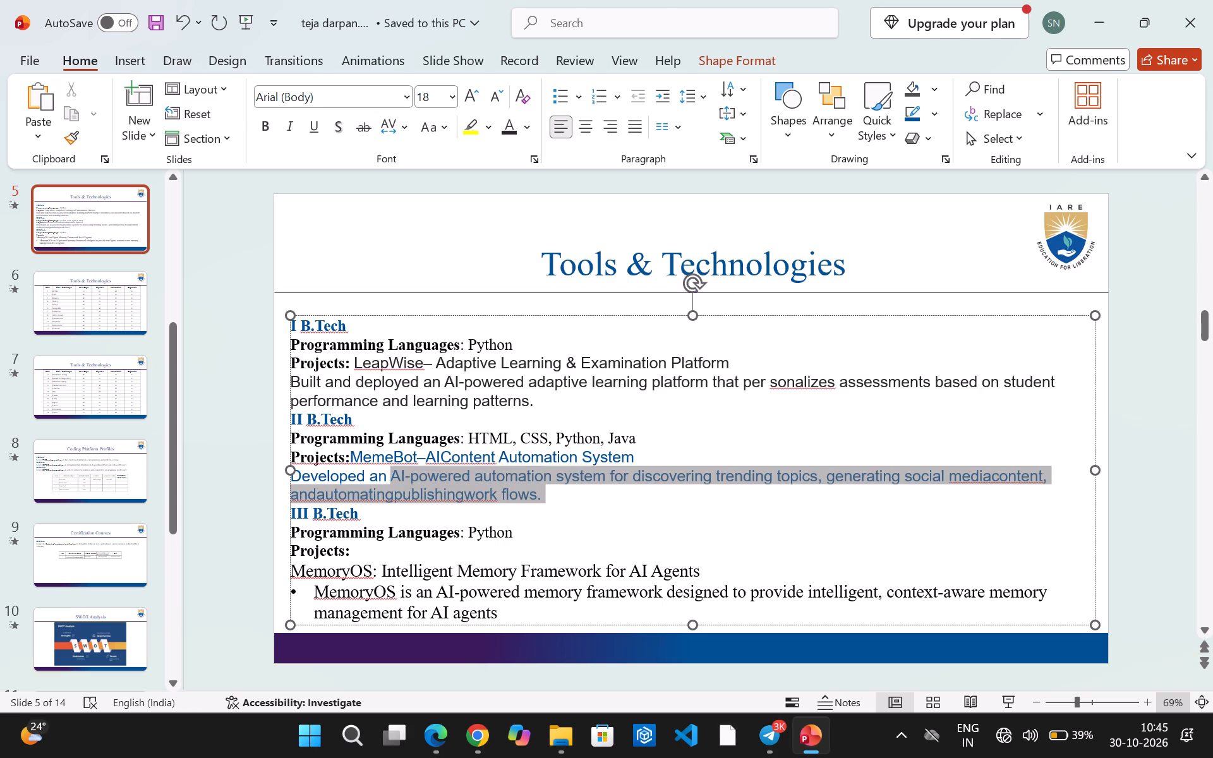
left_click_drag(390, 464, 363, 451)
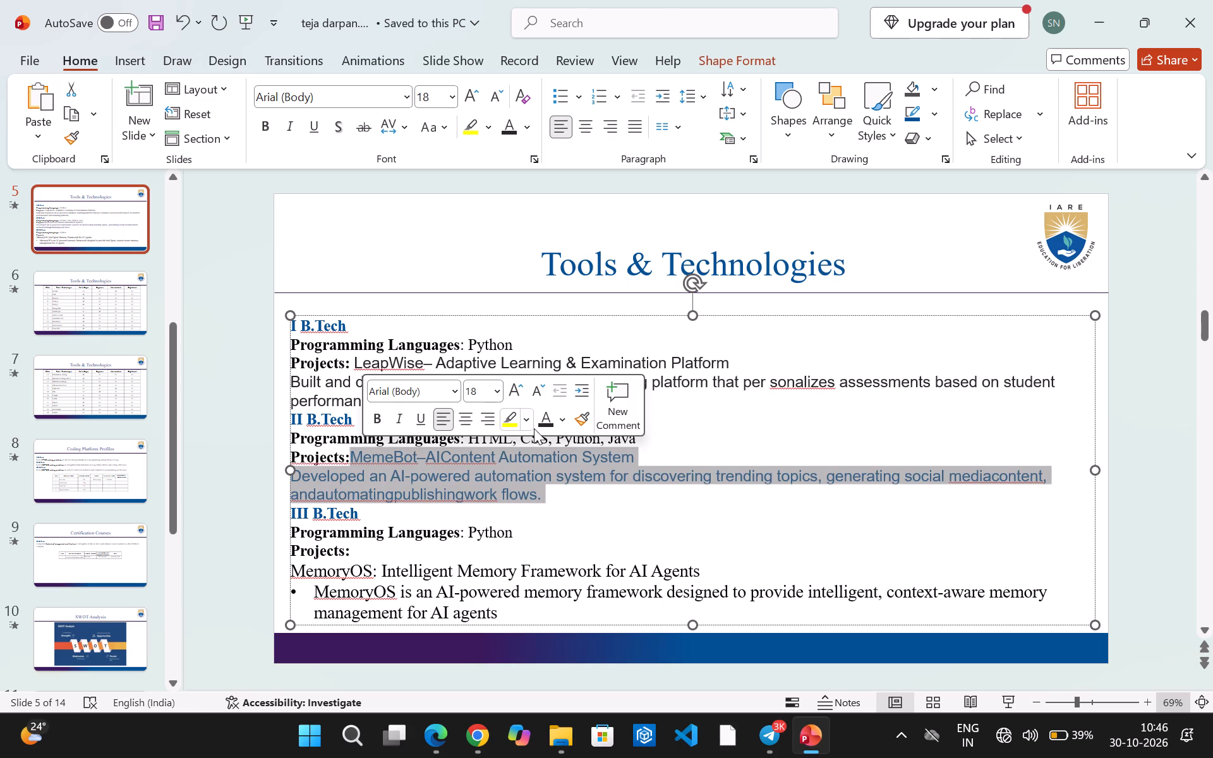
left_click(544, 425)
left_click(574, 511)
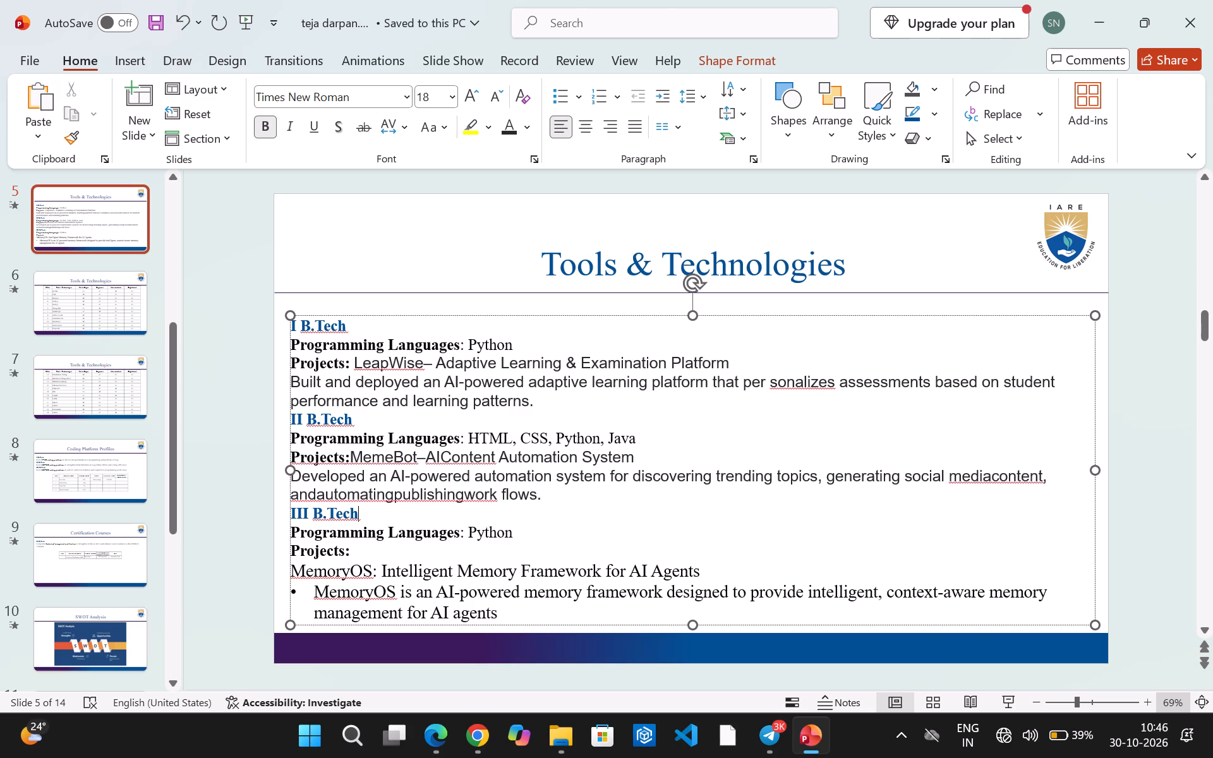
Copy both the I and II B.Tech language and project blocks, and replace the I B.Tech block with the II B.Tech one featuring MemeBot.
left_click_drag(552, 500, 341, 458)
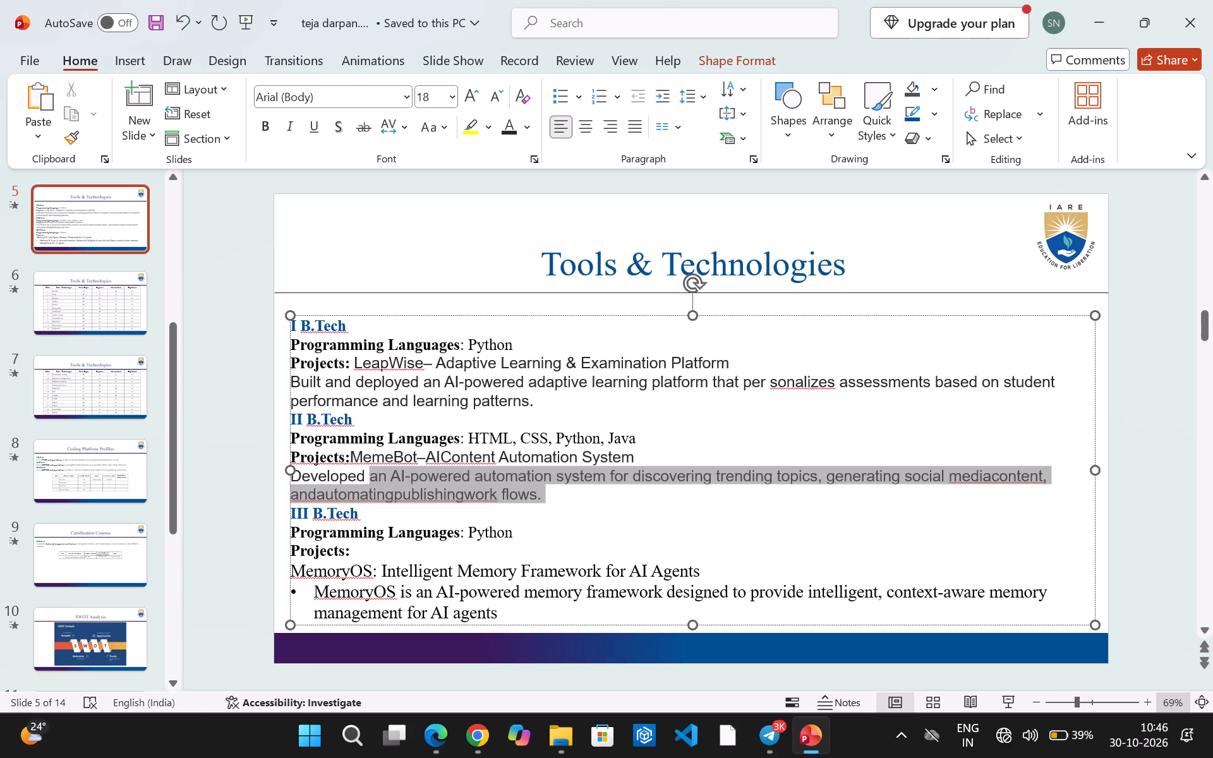
left_click_drag(341, 458, 297, 443)
key("ctrl+c")
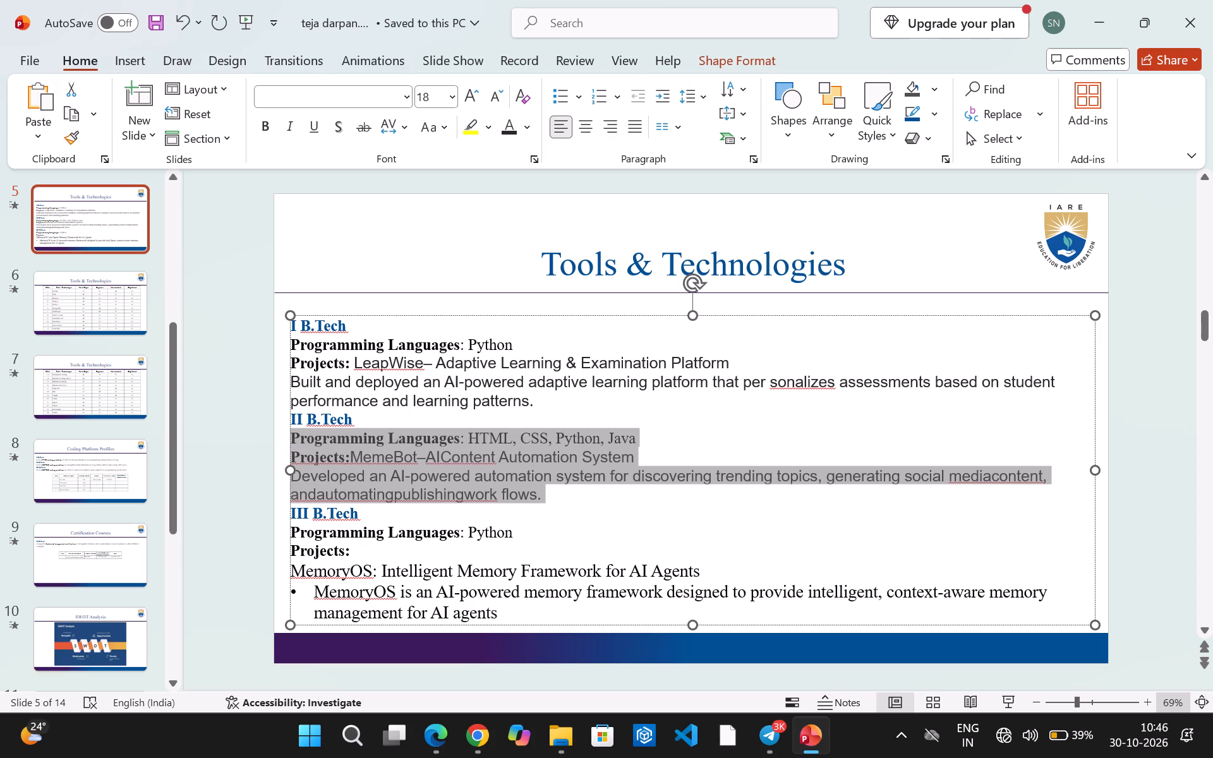
left_click_drag(557, 402, 289, 370)
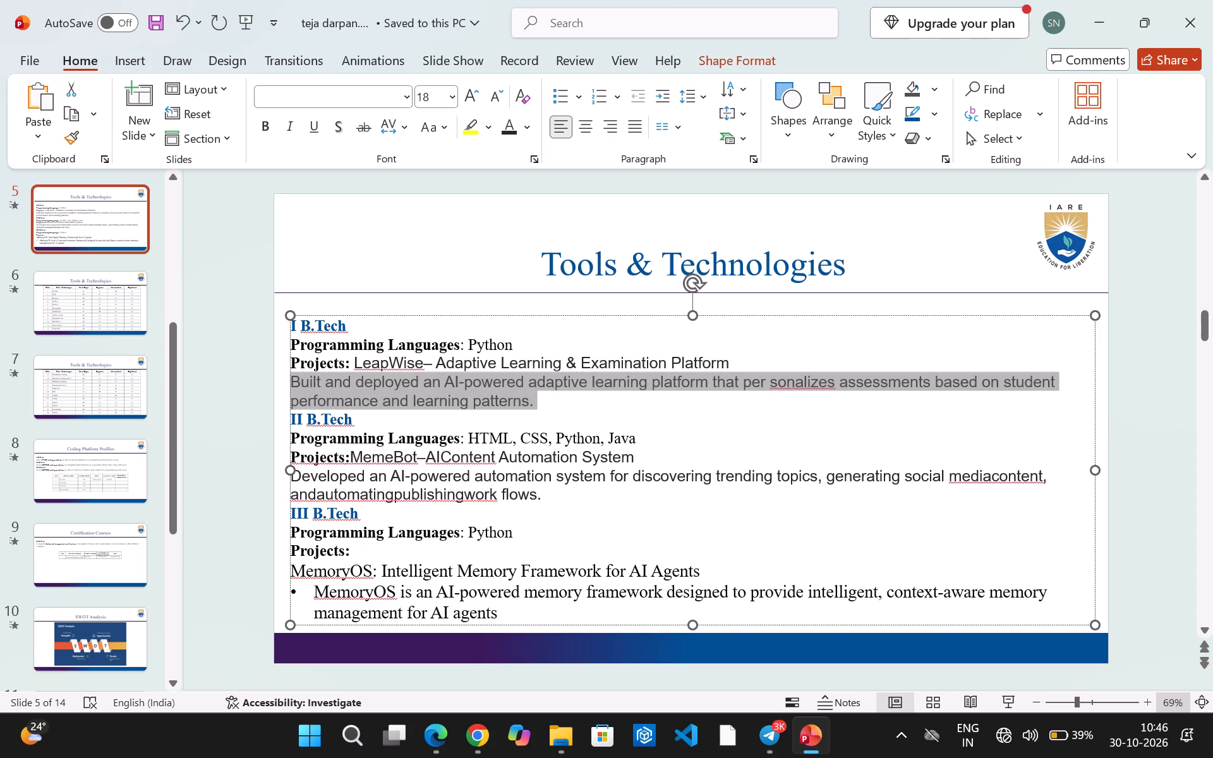
left_click_drag(289, 370, 289, 349)
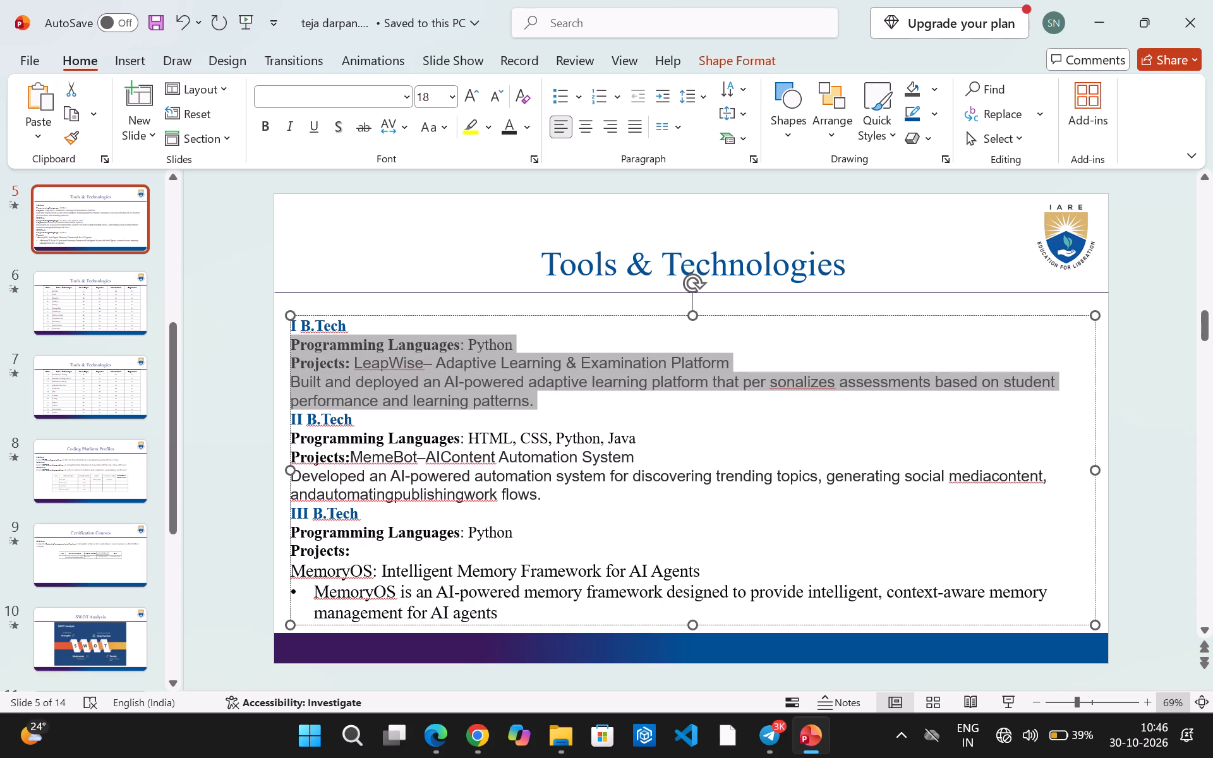
left_click_drag(289, 349, 291, 351)
key("ctrl+c")
left_click_drag(581, 493, 281, 439)
key("ctrl+c")
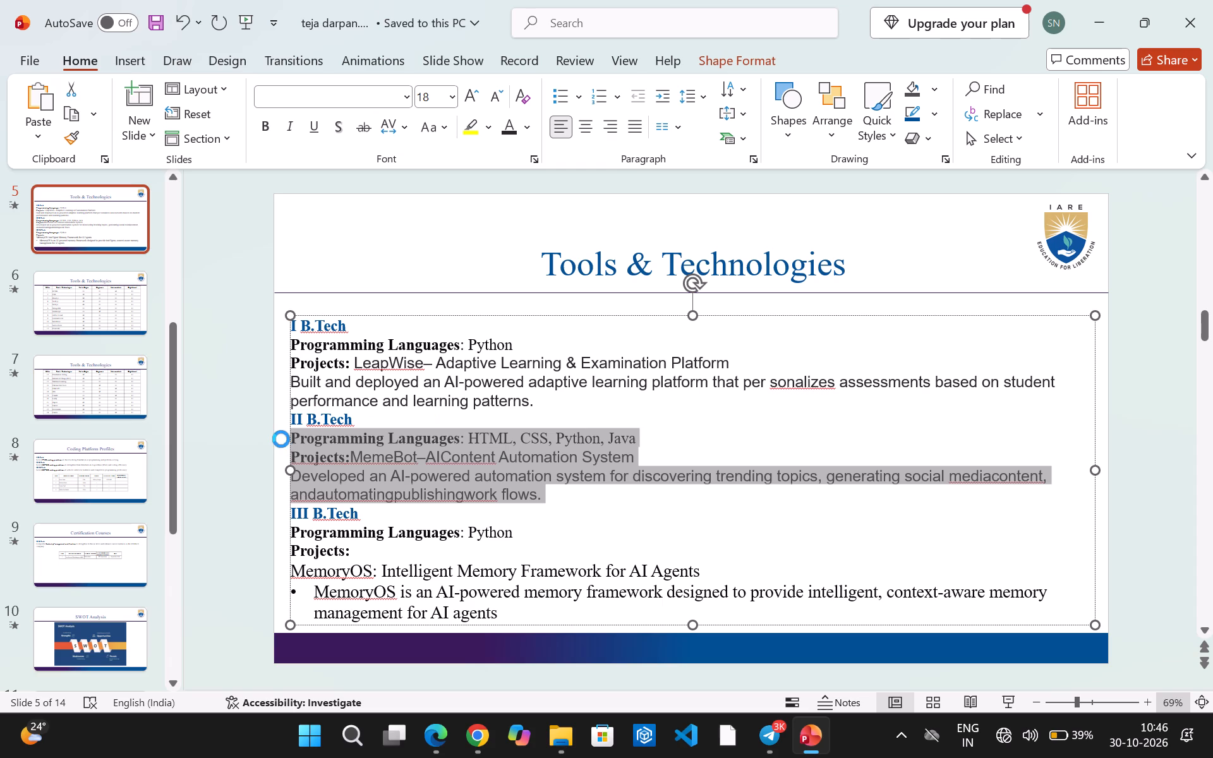
left_click_drag(569, 395, 475, 397)
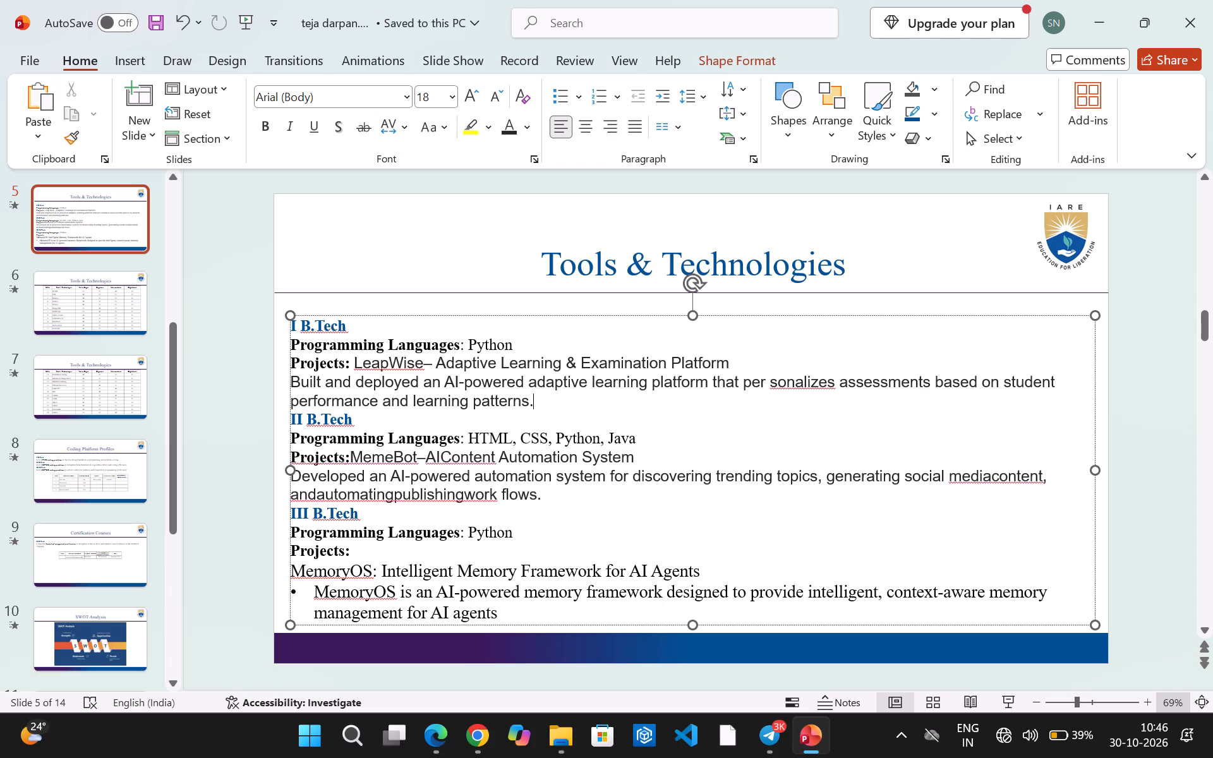
left_click_drag(475, 397, 286, 349)
key("super+v")
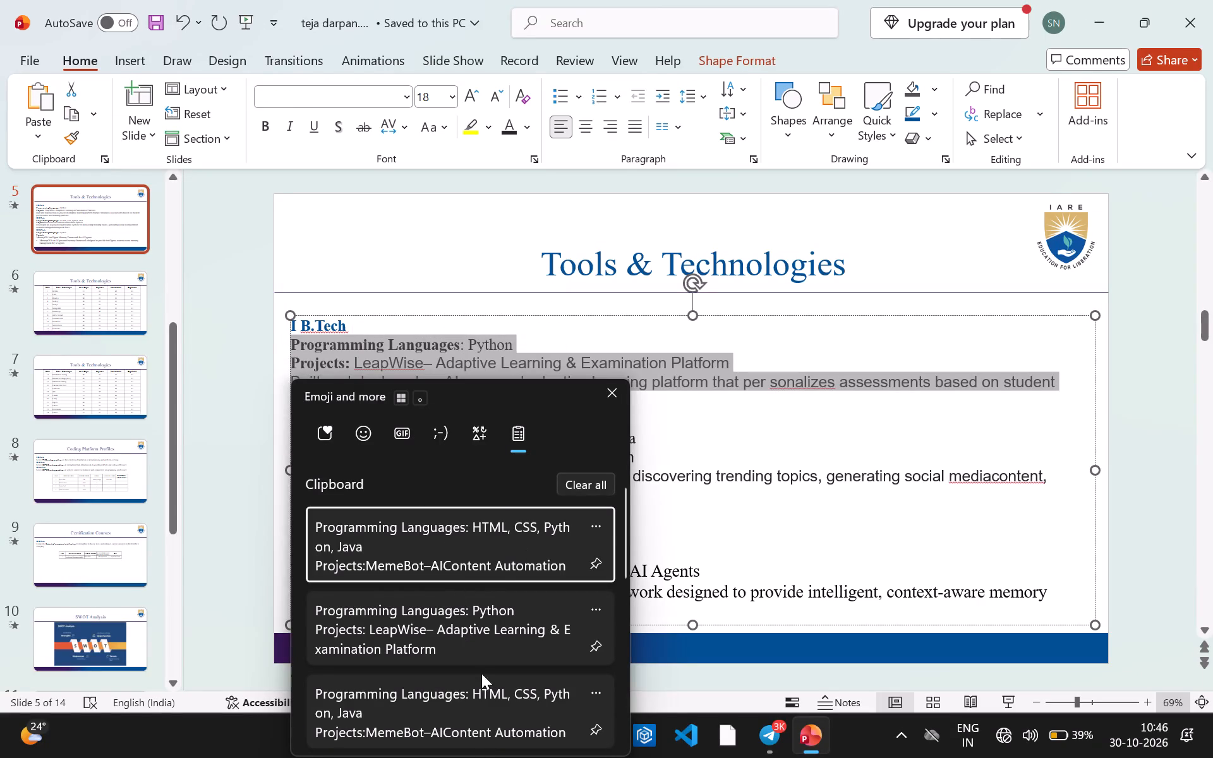
left_click(461, 728)
key("ctrl+v")
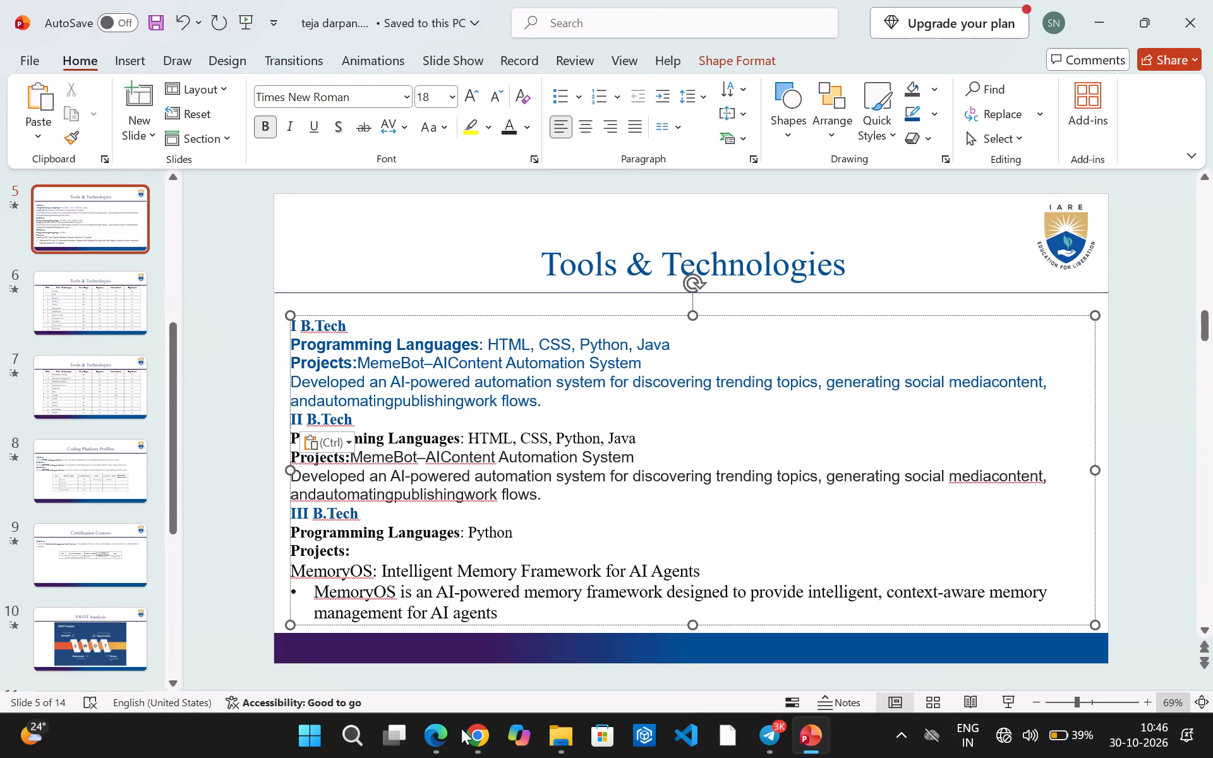
Replace the languages and MemeBot project text under II B.Tech with the previously copied Python and LeapWise block from the clipboard history.
left_click(553, 499)
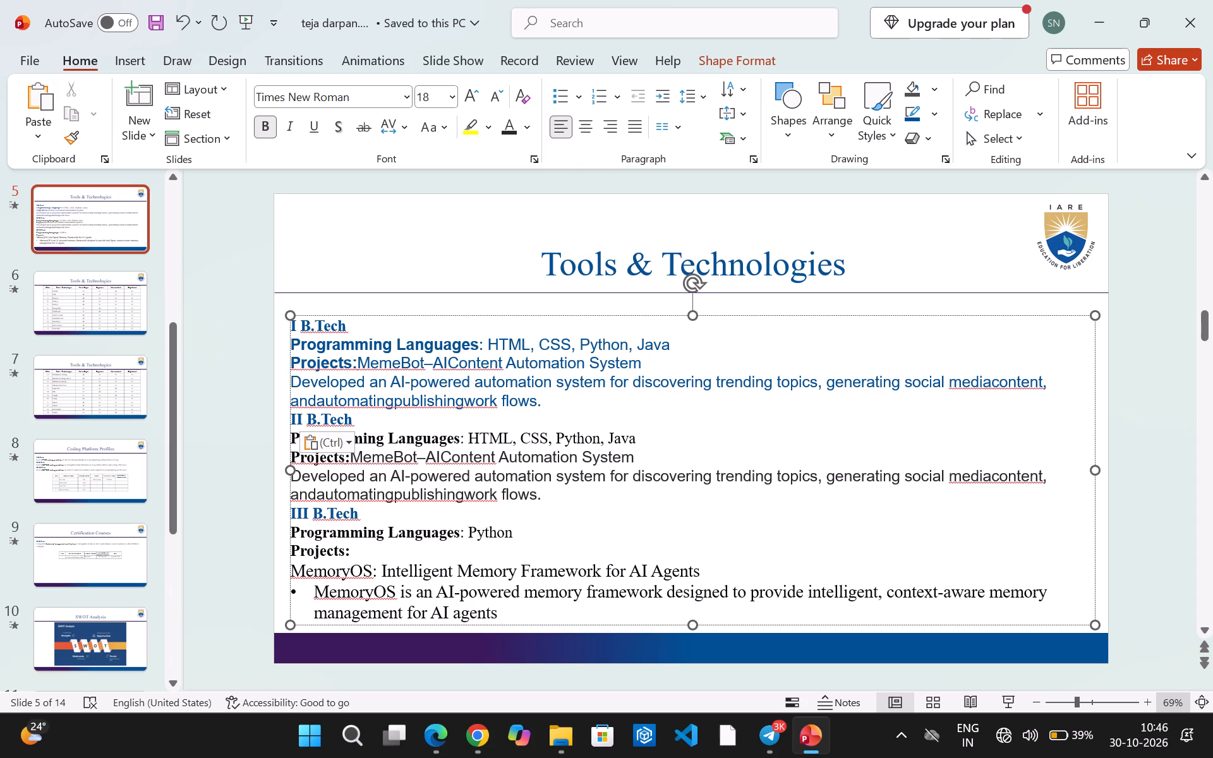
left_click_drag(553, 499, 277, 455)
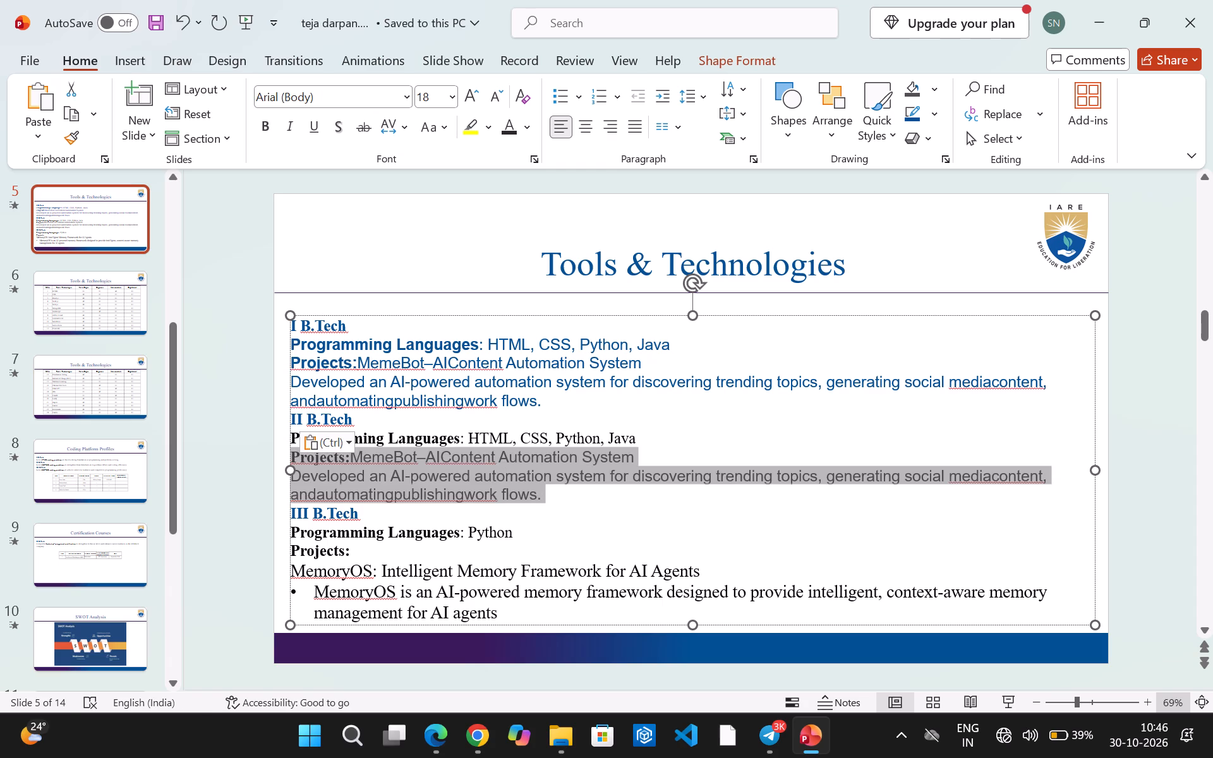
left_click_drag(277, 455, 279, 440)
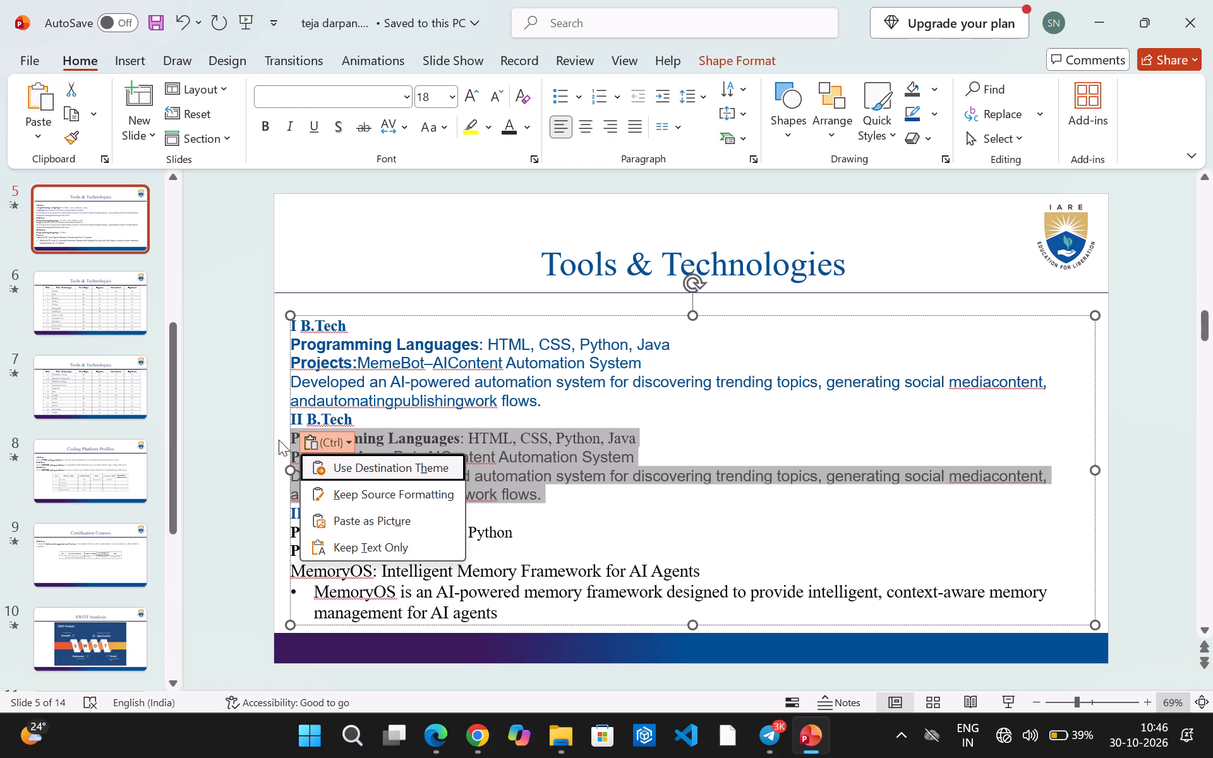
key("super+v")
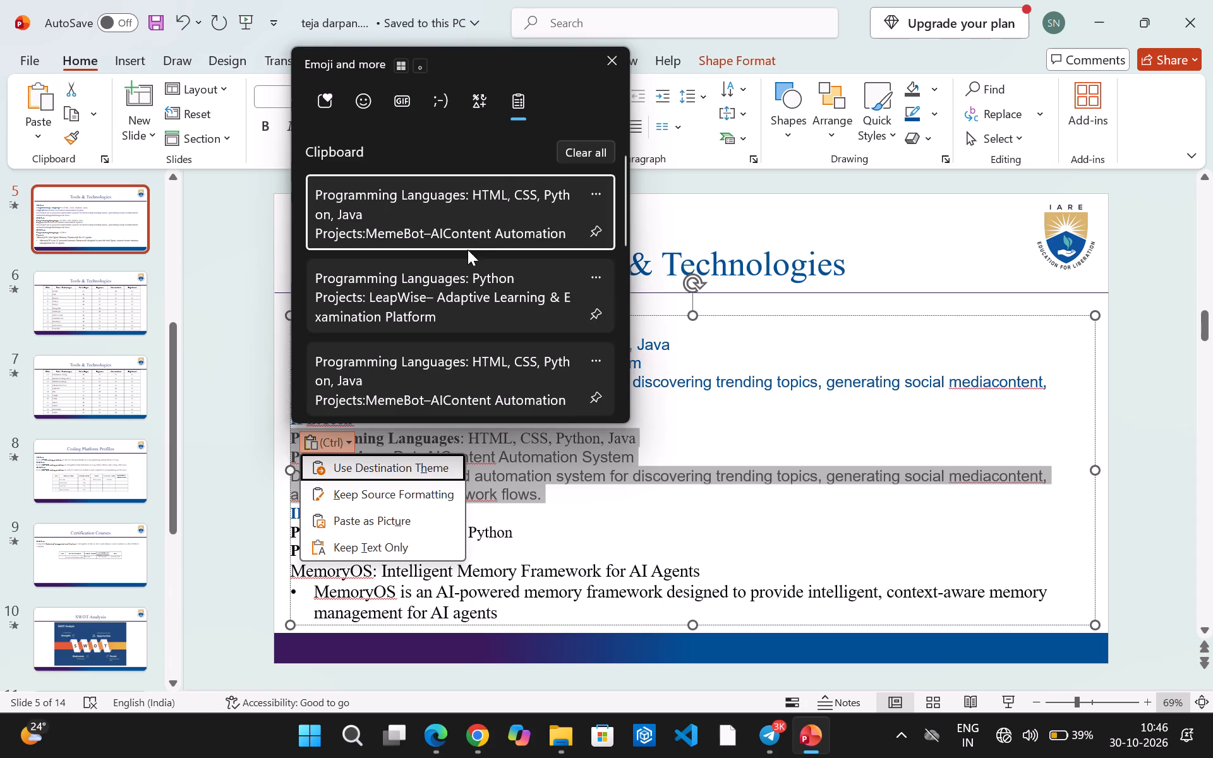
left_click(452, 277)
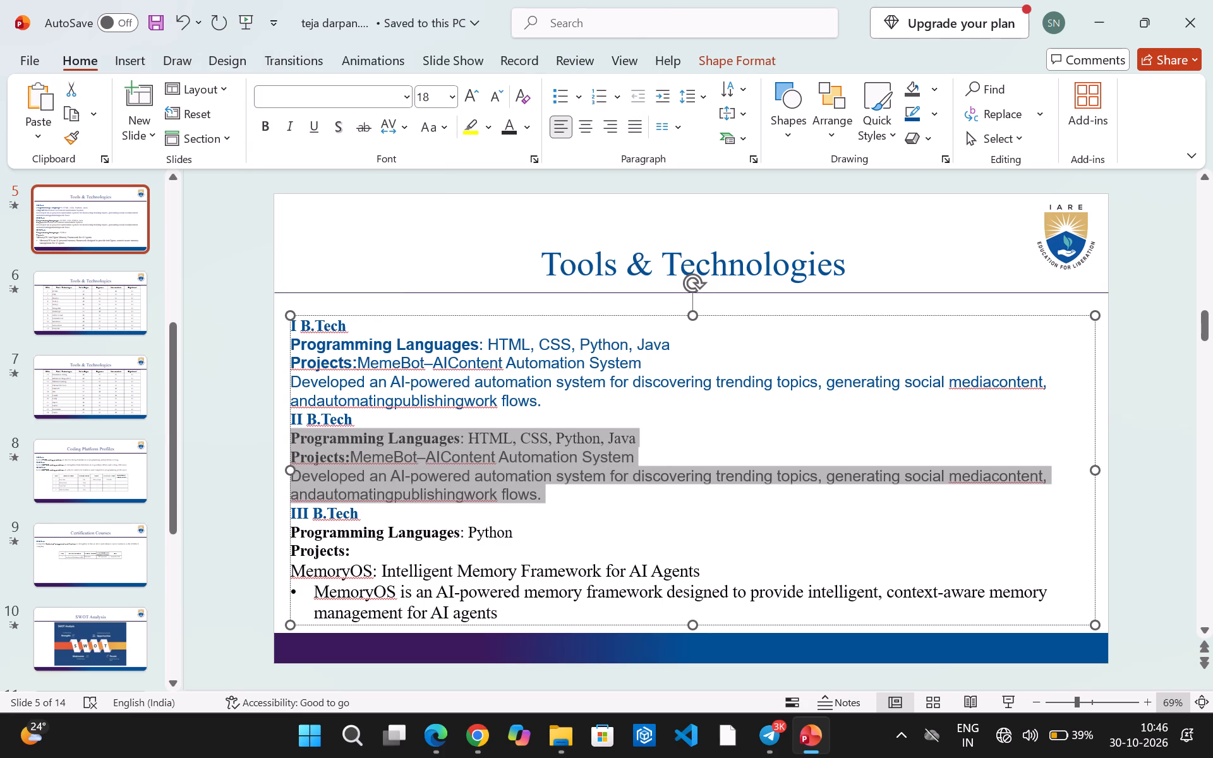
key("ctrl+v")
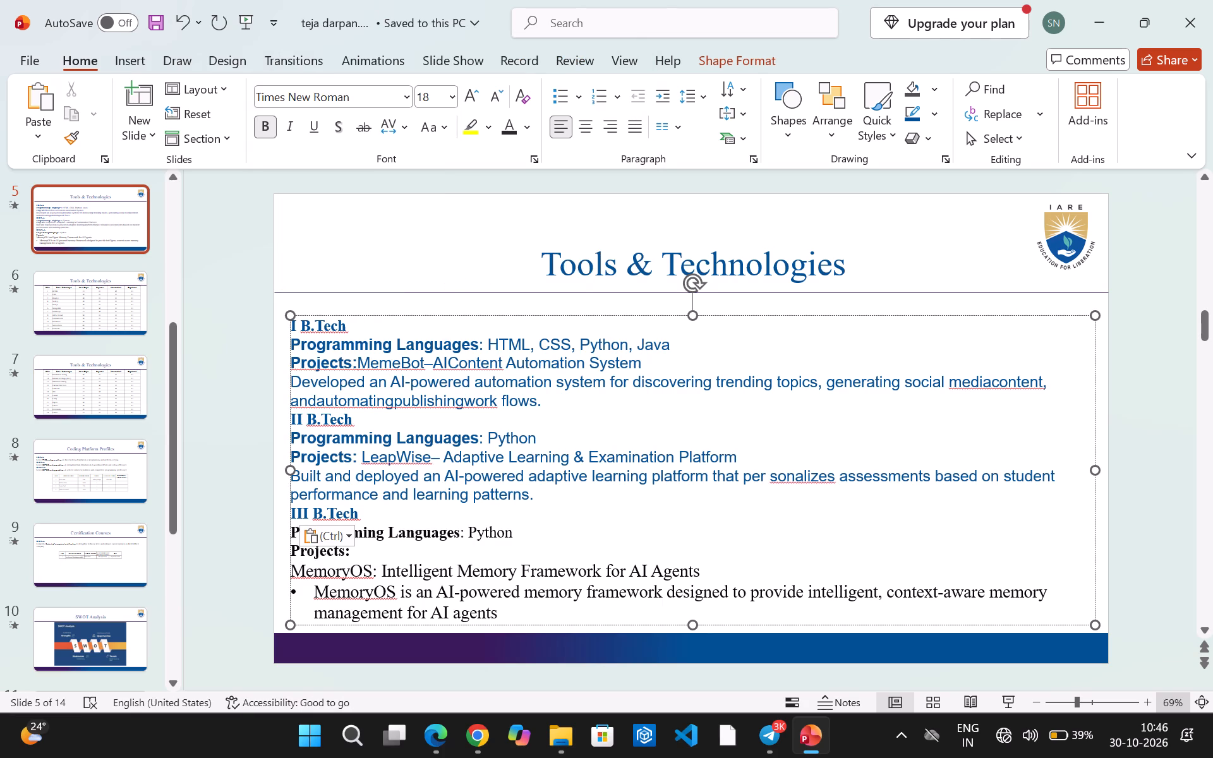
Apply the current dark grey font colour to the languages and project text under II B.Tech and I B.Tech, excluding the year headings.
left_click_drag(542, 501, 385, 481)
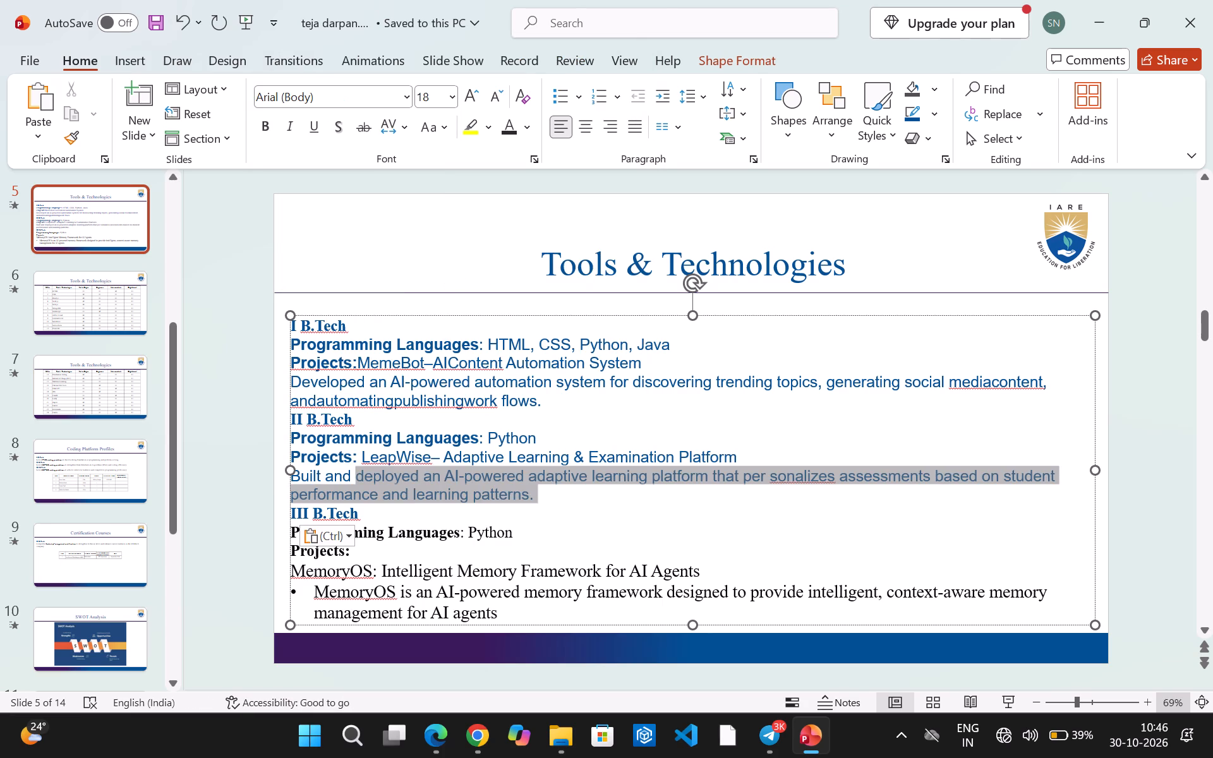
left_click_drag(385, 481, 272, 438)
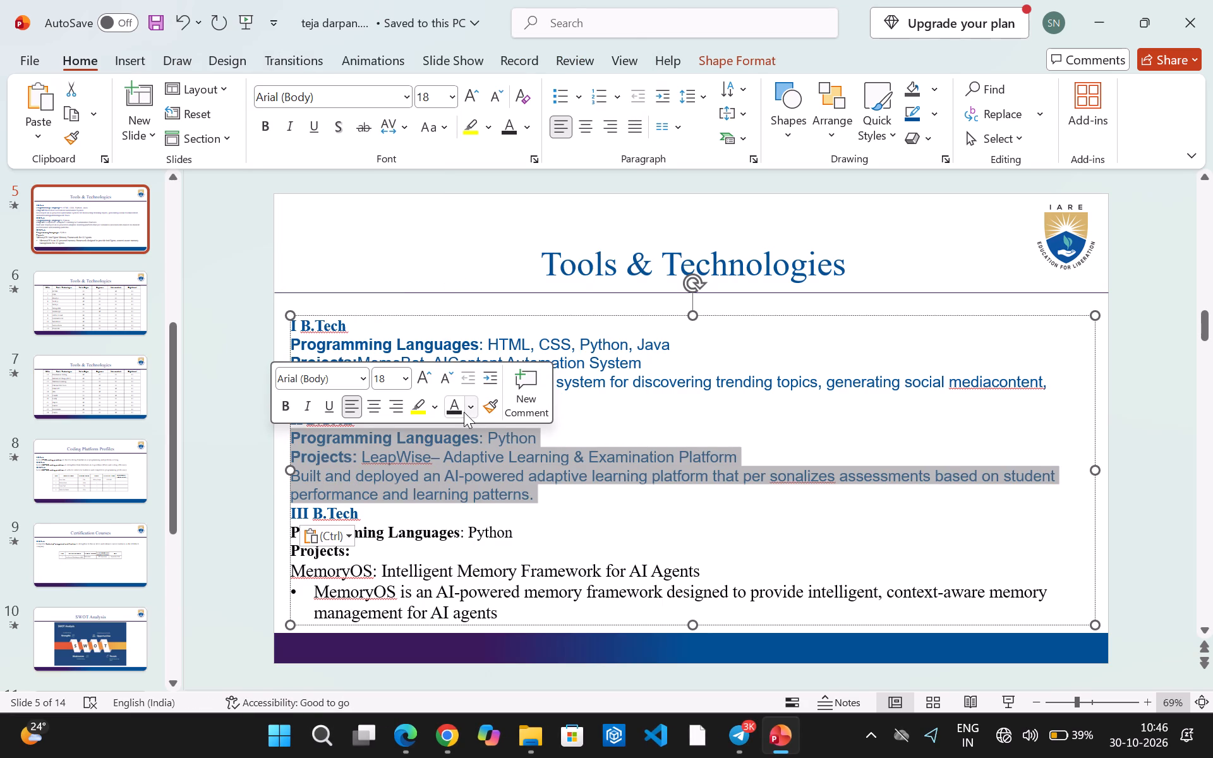
left_click(454, 407)
left_click(598, 389)
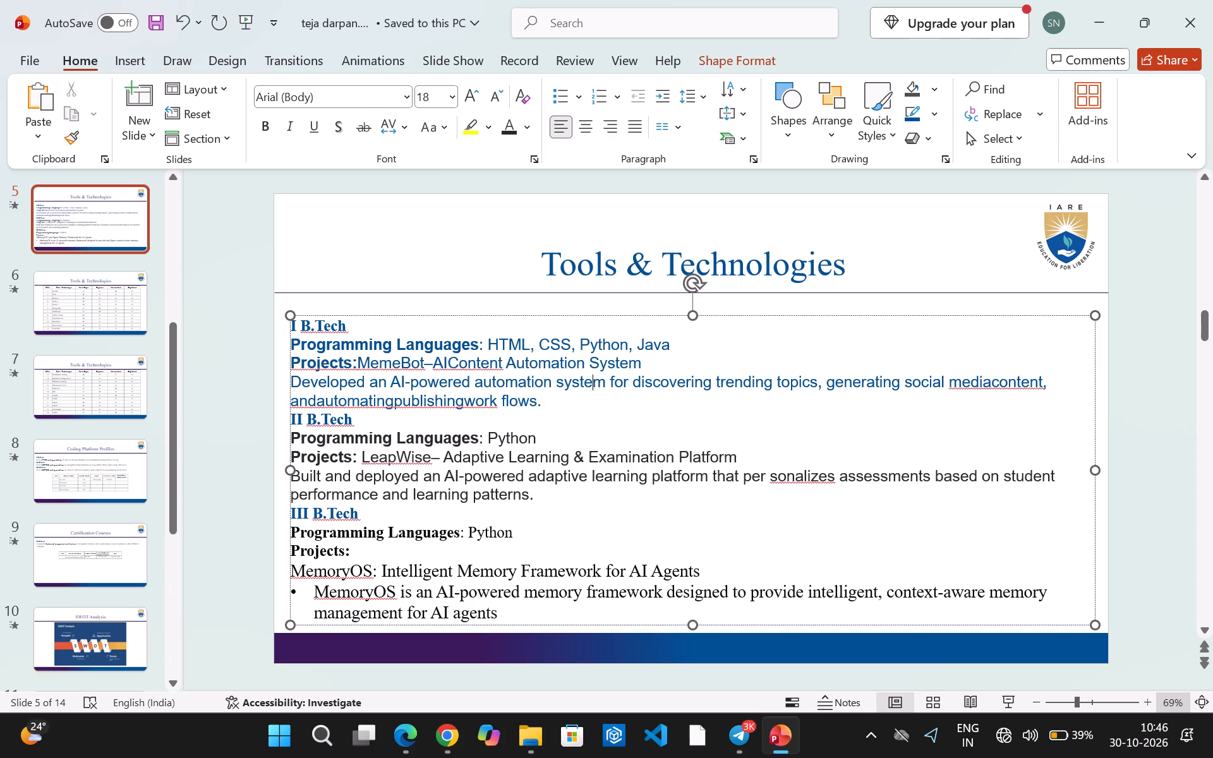
left_click_drag(574, 404, 293, 358)
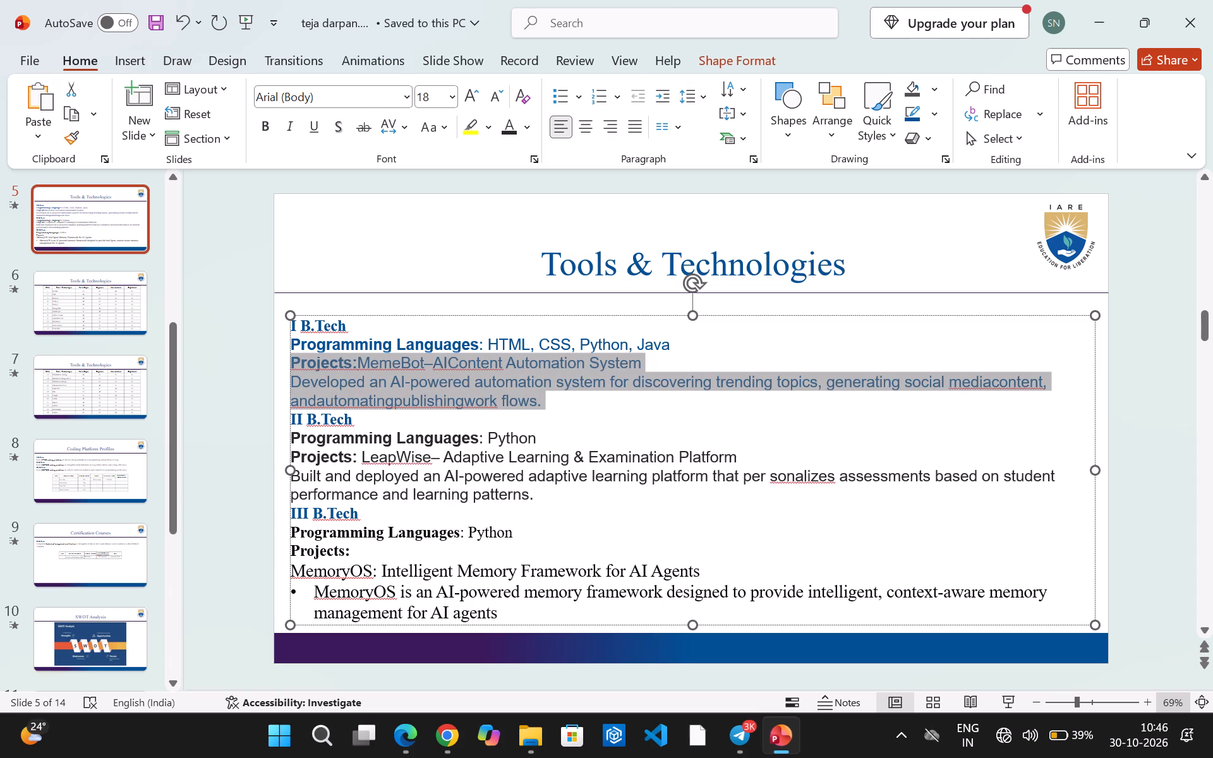
left_click_drag(293, 358, 296, 346)
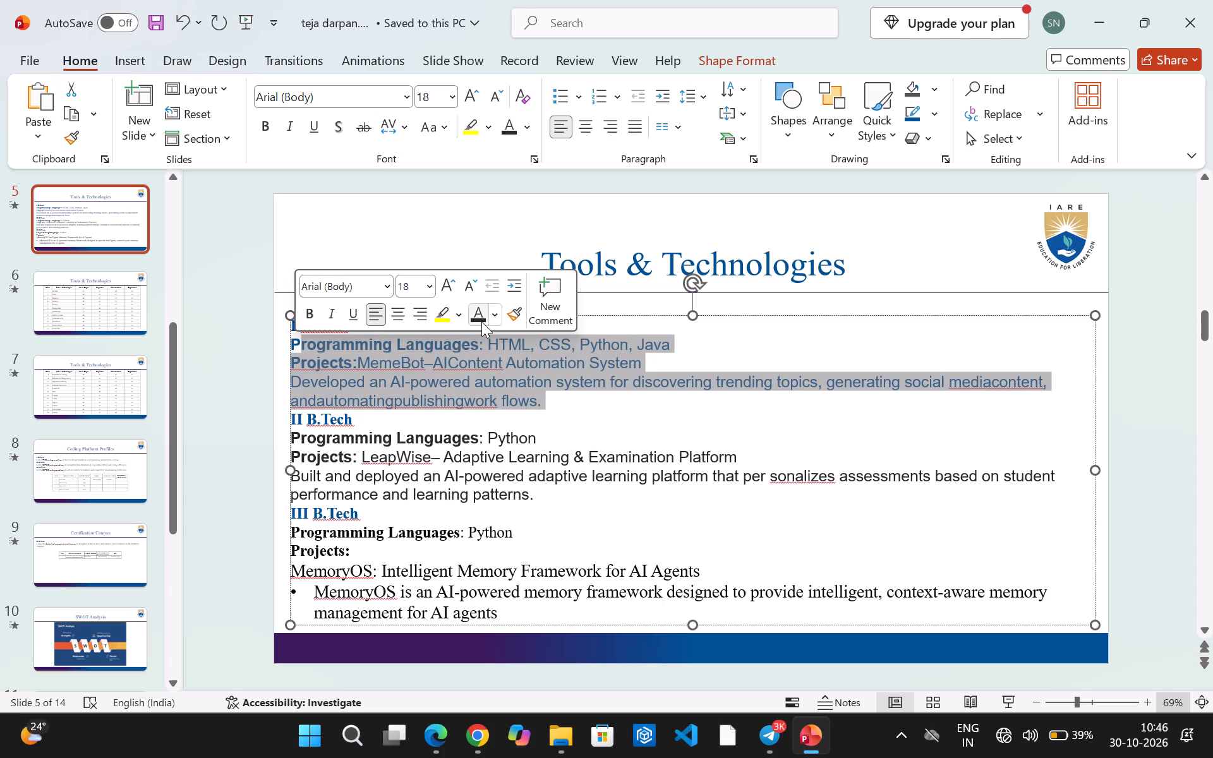
left_click(481, 319)
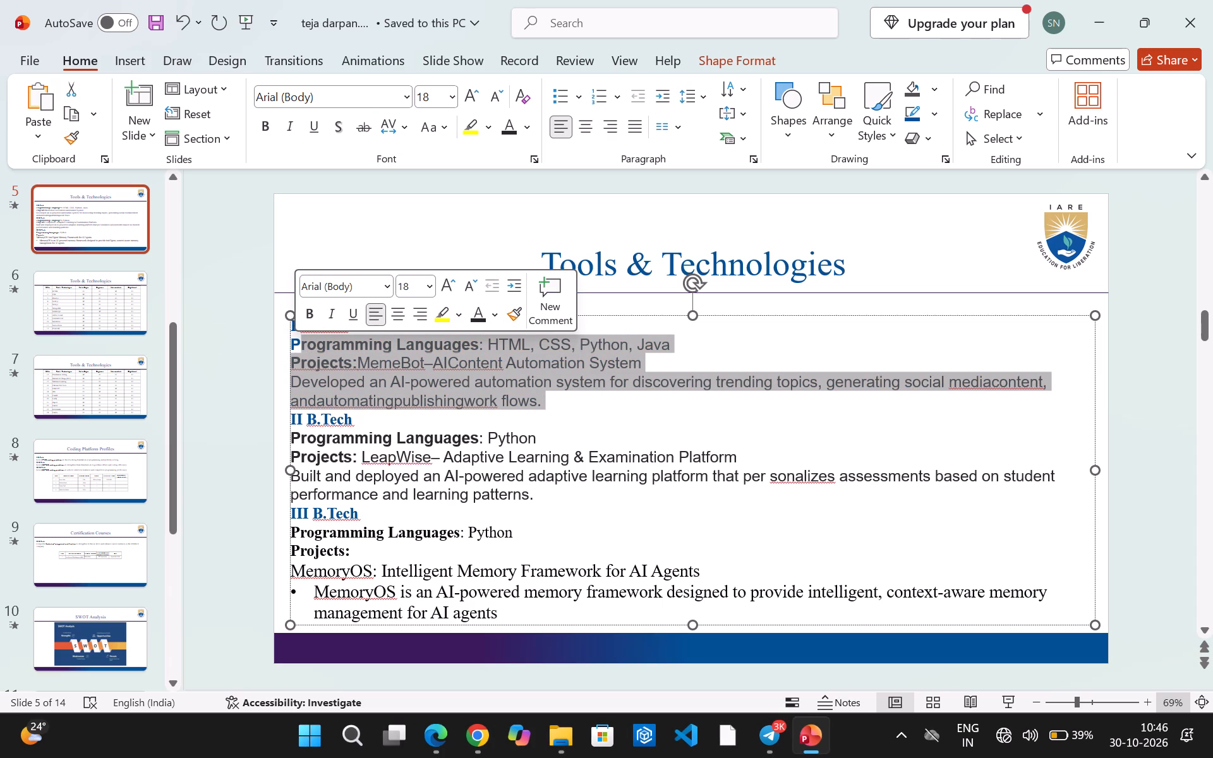
left_click(296, 337)
left_click(296, 337)
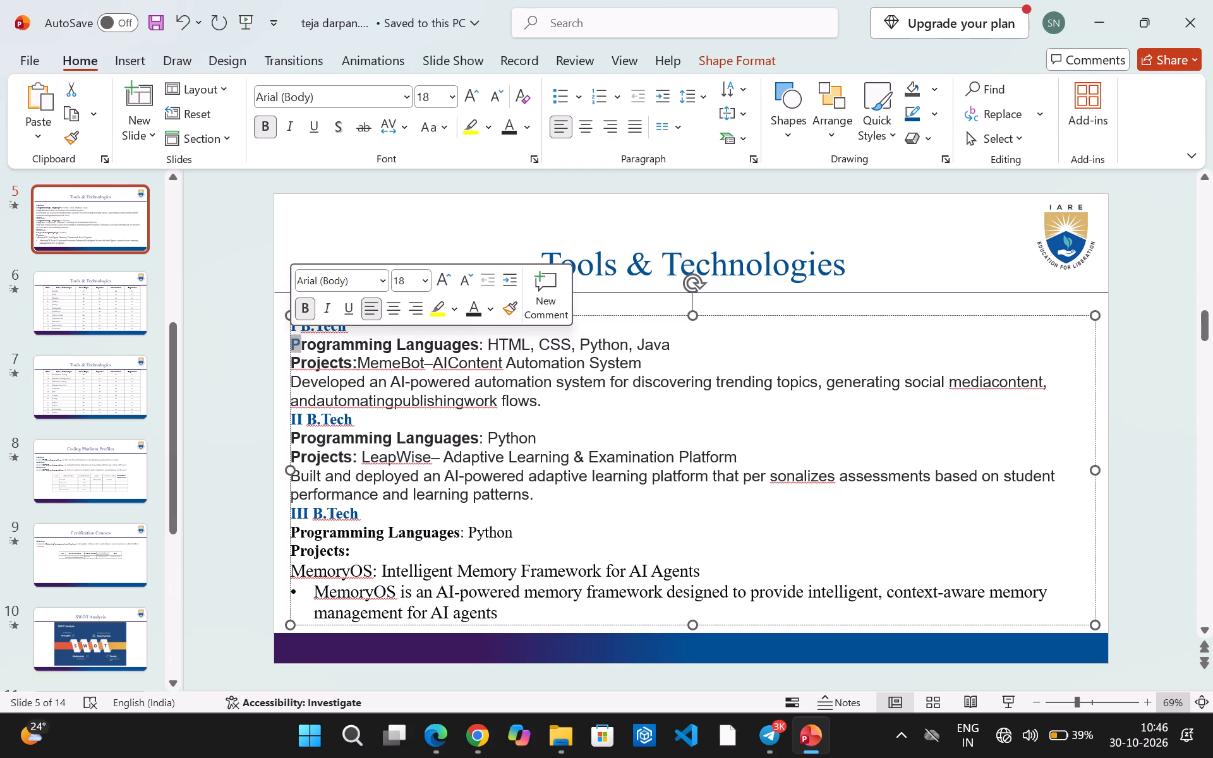
left_click(476, 316)
left_click(593, 428)
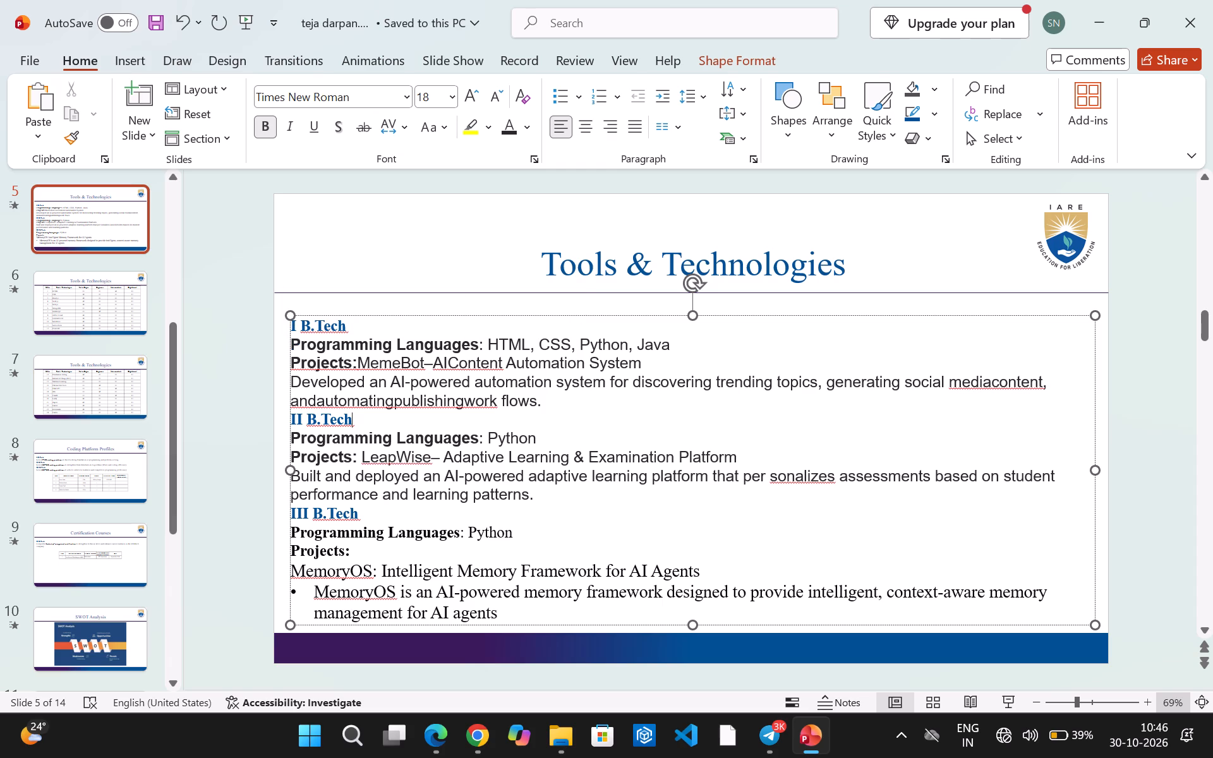
Copy the title "Teacher Pulse – AI-Powered Education Platform" from the resume PDF and paste it after Projects: under III B.Tech.
key("alt+Tab")
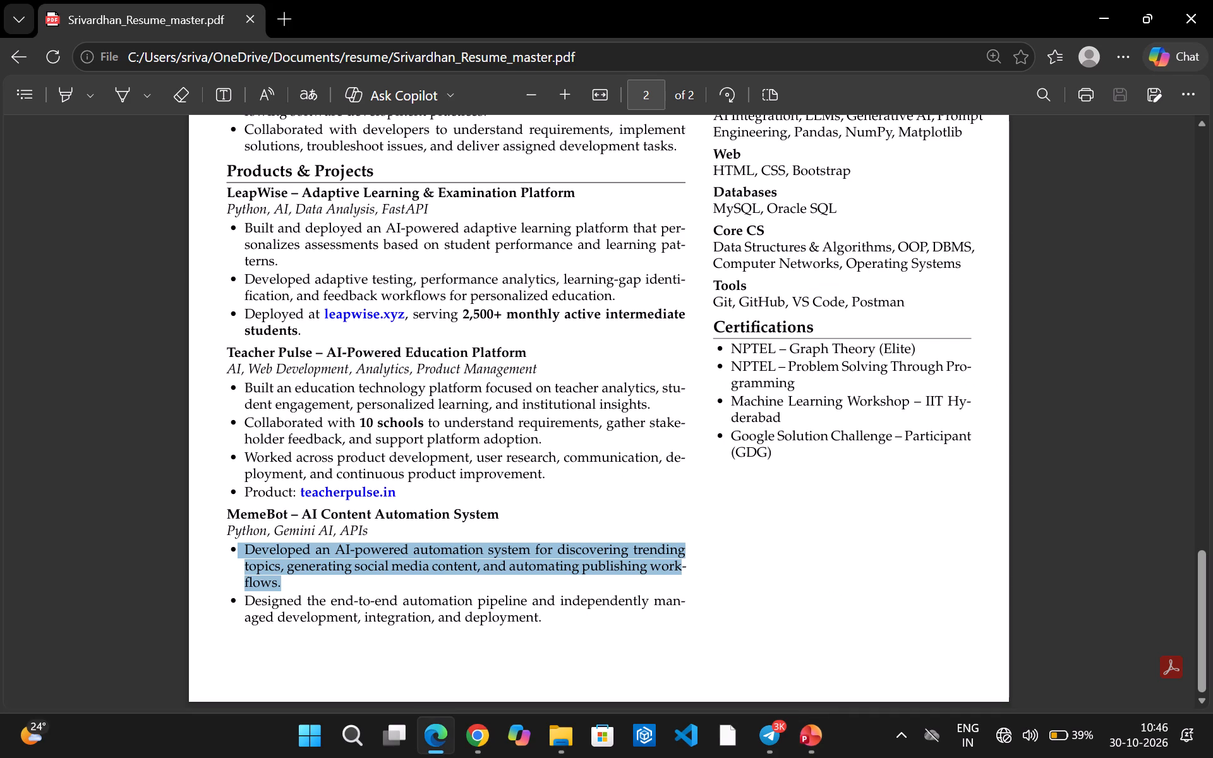
left_click_drag(227, 351, 526, 349)
key("ctrl+c")
key("alt+Tab")
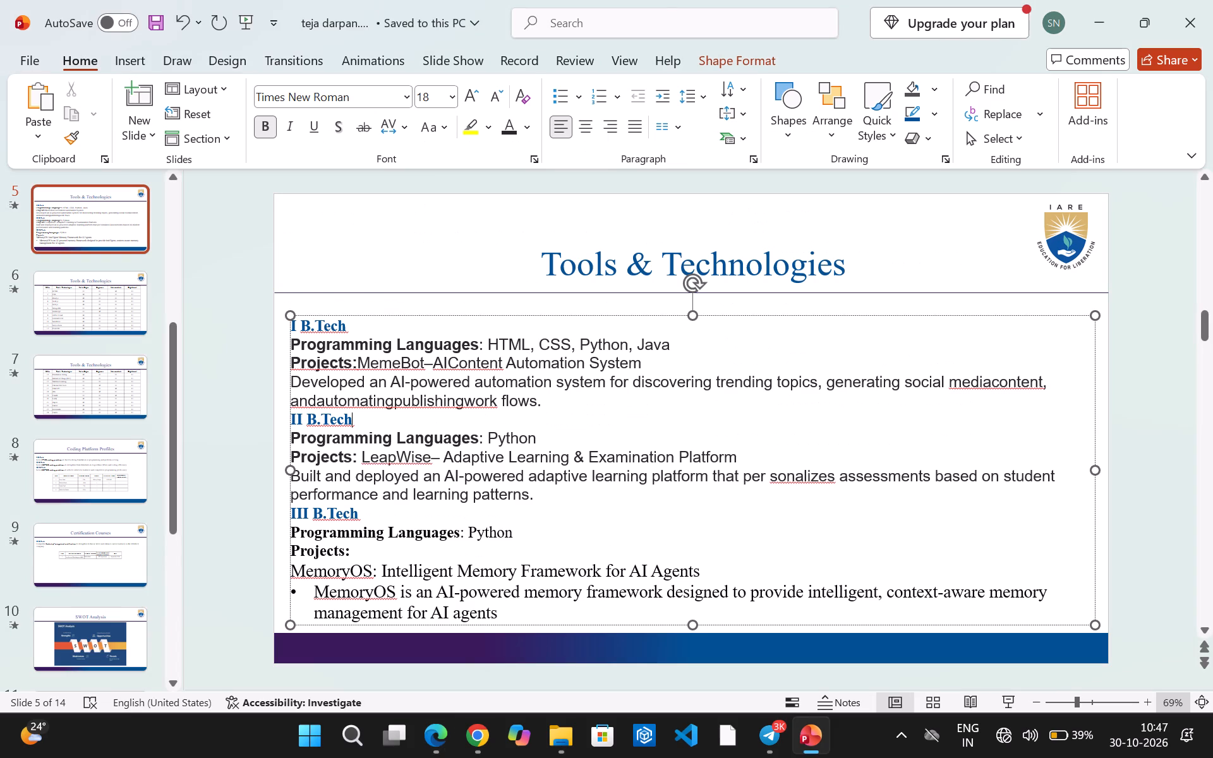
left_click(373, 555)
key("ctrl+v")
Replace the MemoryOS title and bullet under III B.Tech with Teacher Pulse's first bullet from the resume, about building an education technology platform.
key("alt+Tab")
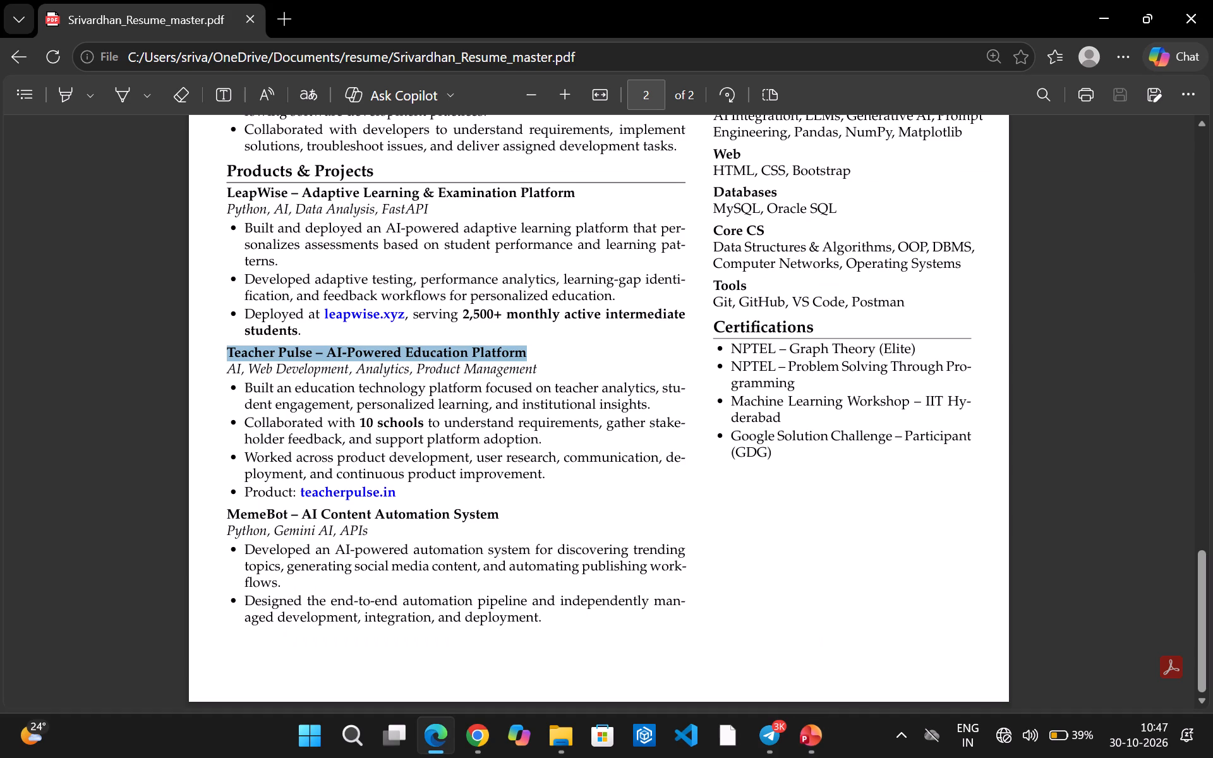
left_click_drag(243, 389, 652, 406)
key("ctrl+c")
key("alt+Tab")
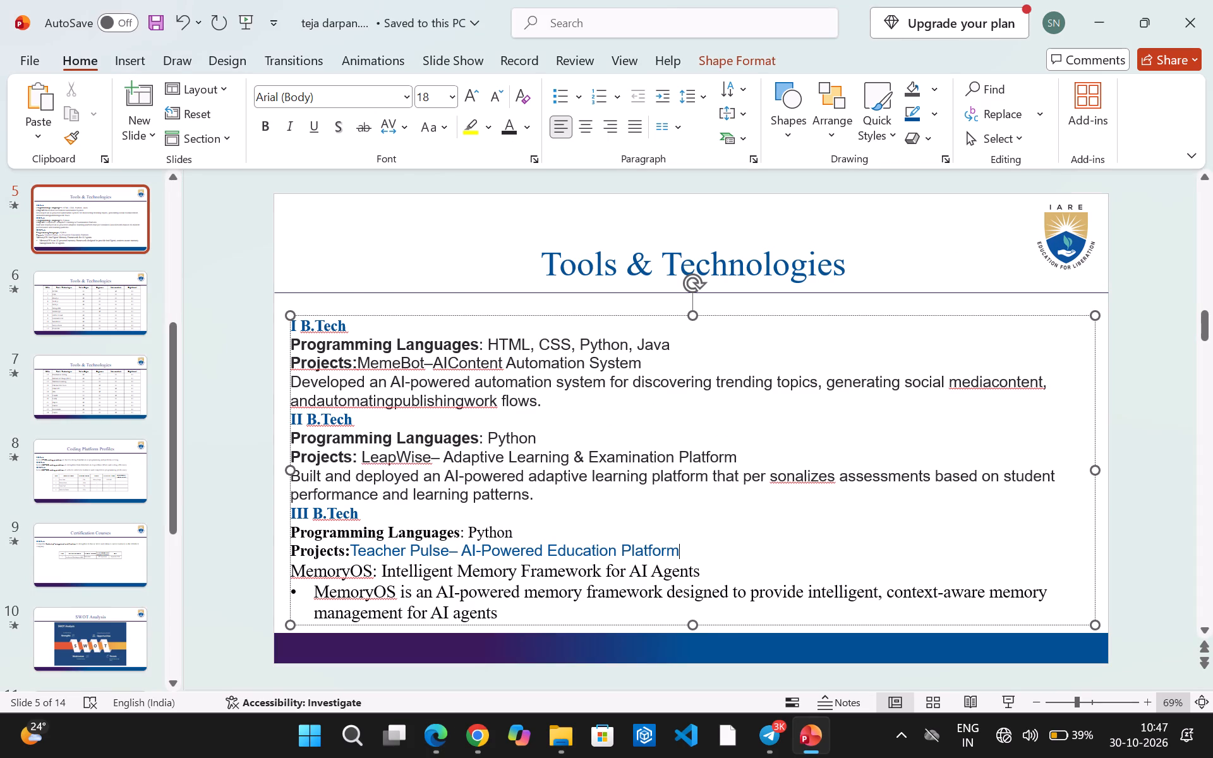
left_click_drag(293, 571, 501, 608)
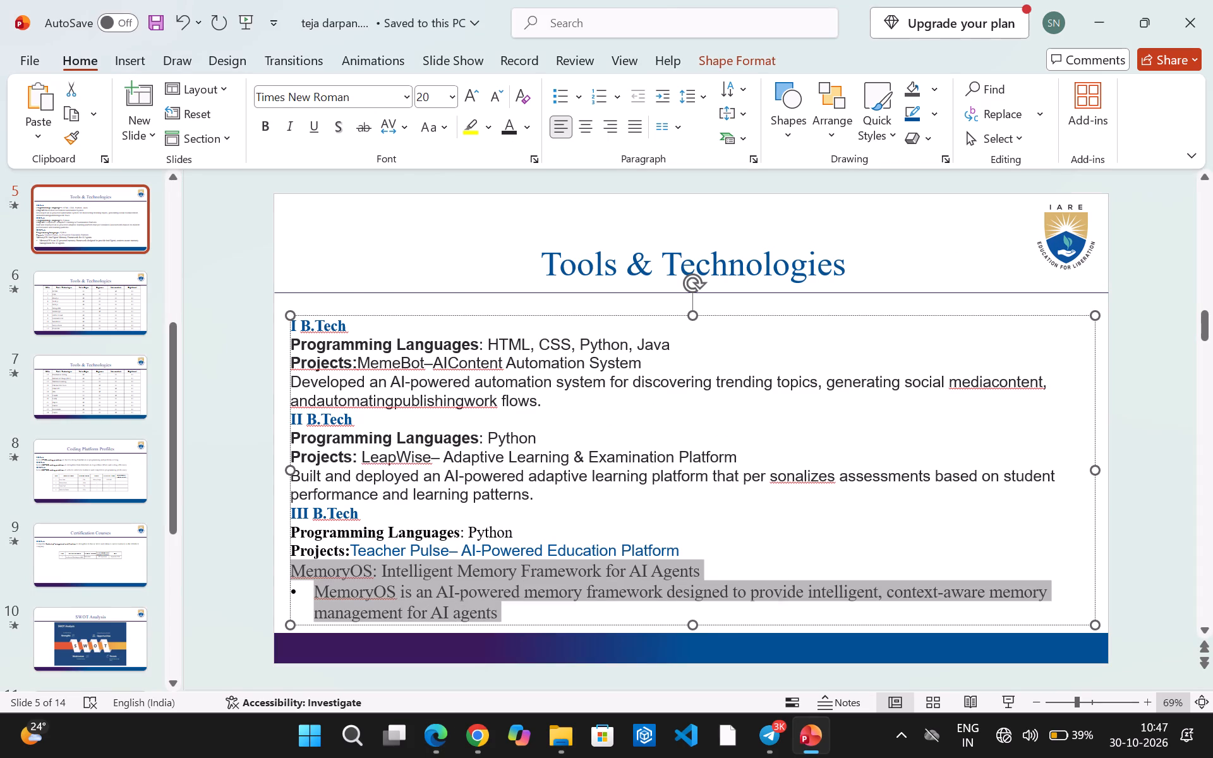
key("ctrl+v")
Apply the current dark grey font colour to the Teacher Pulse title and description.
left_click_drag(577, 594, 354, 542)
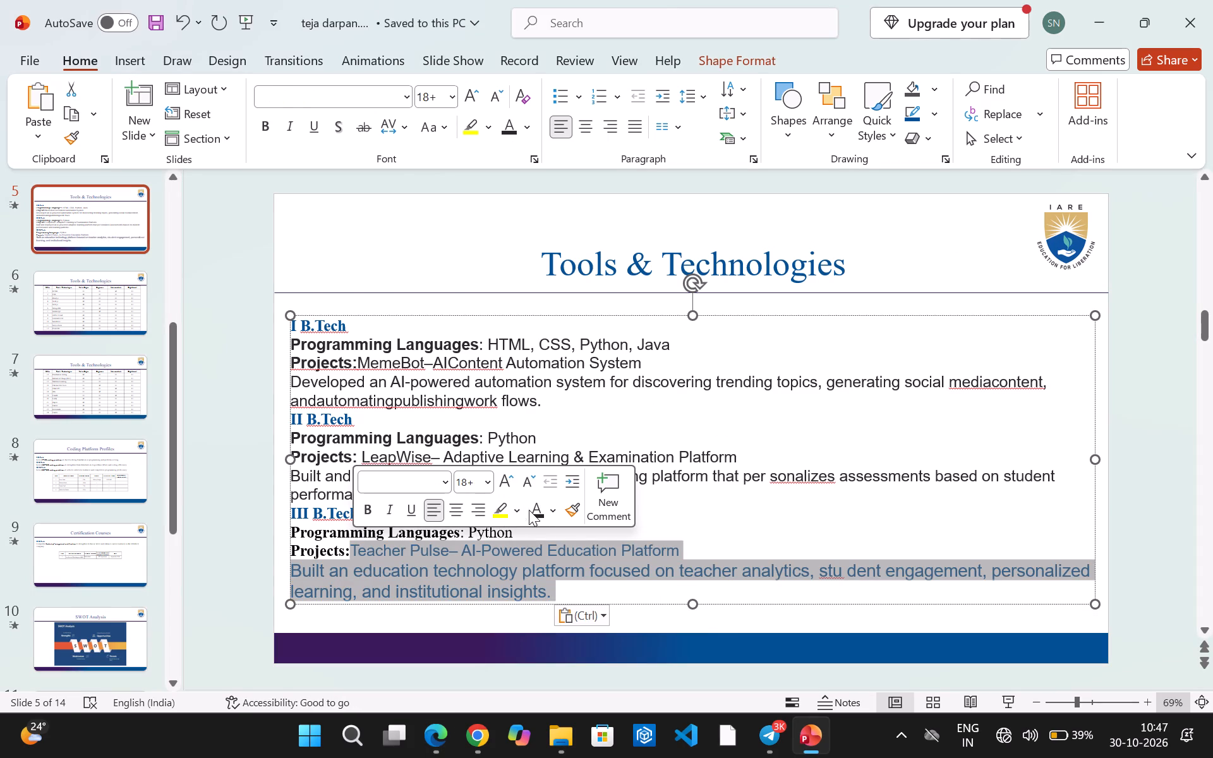
left_click(535, 508)
left_click(704, 541)
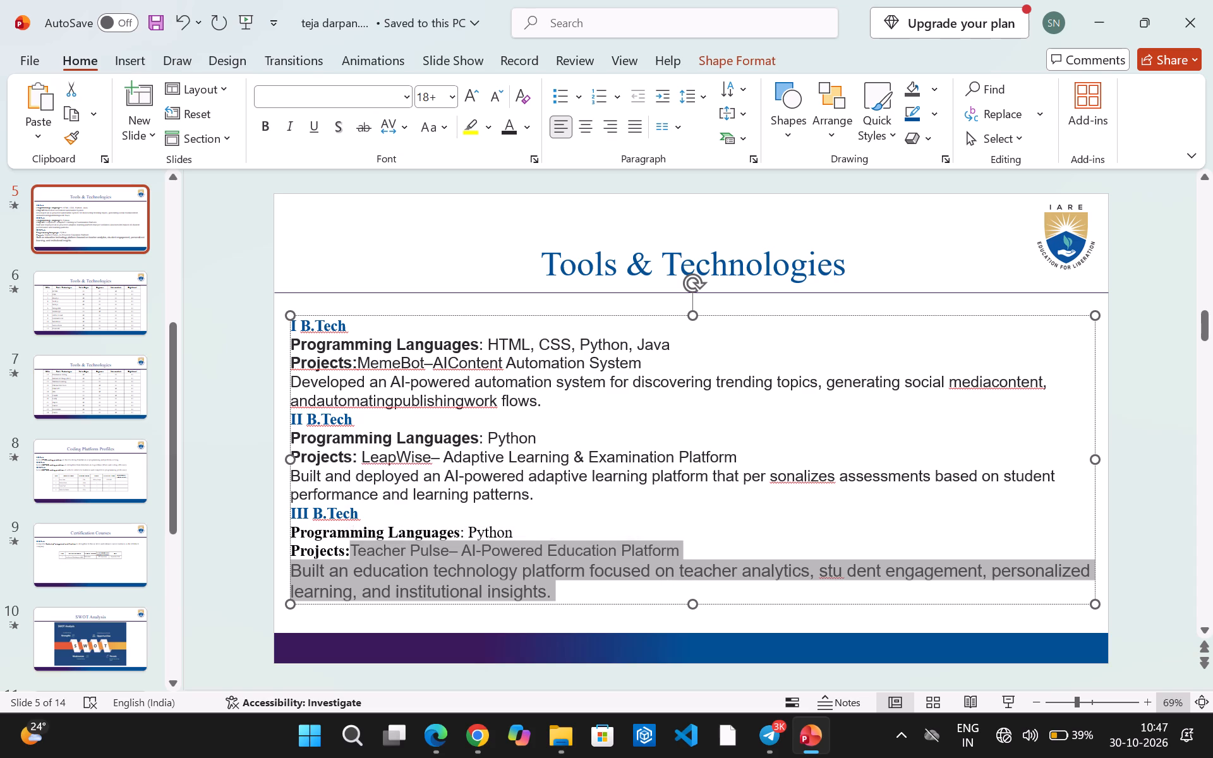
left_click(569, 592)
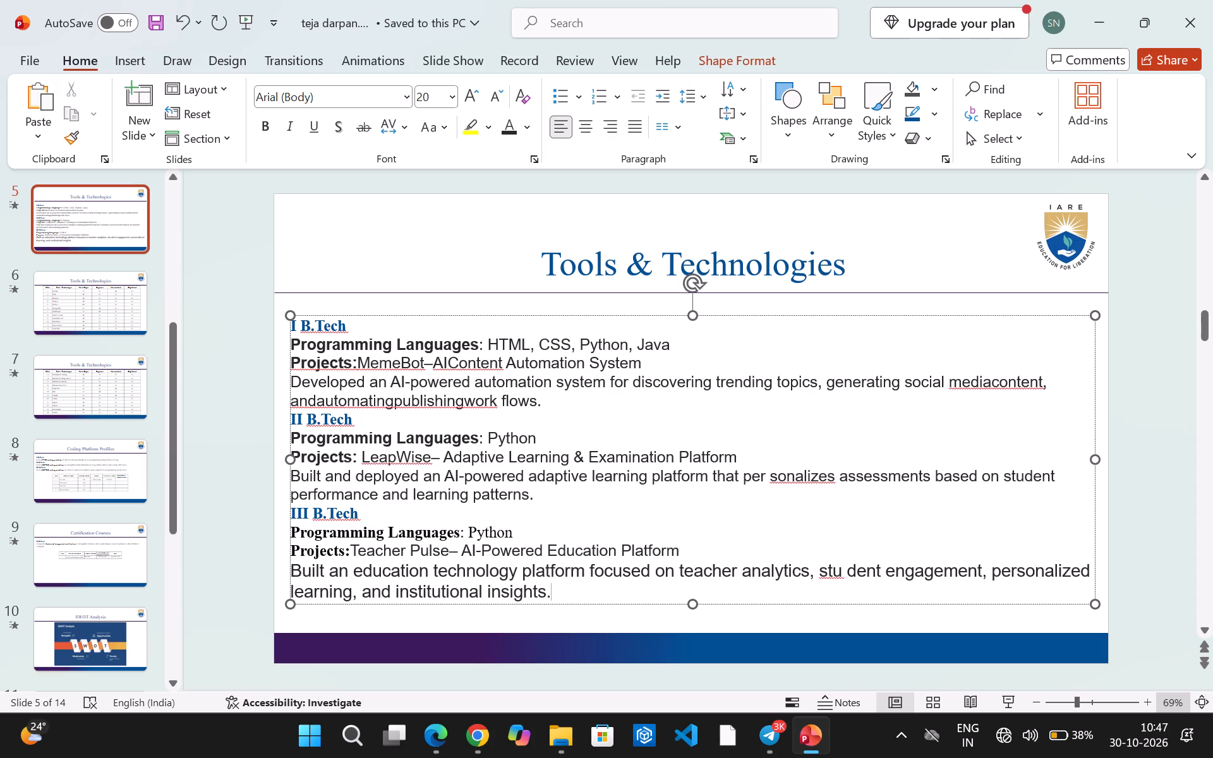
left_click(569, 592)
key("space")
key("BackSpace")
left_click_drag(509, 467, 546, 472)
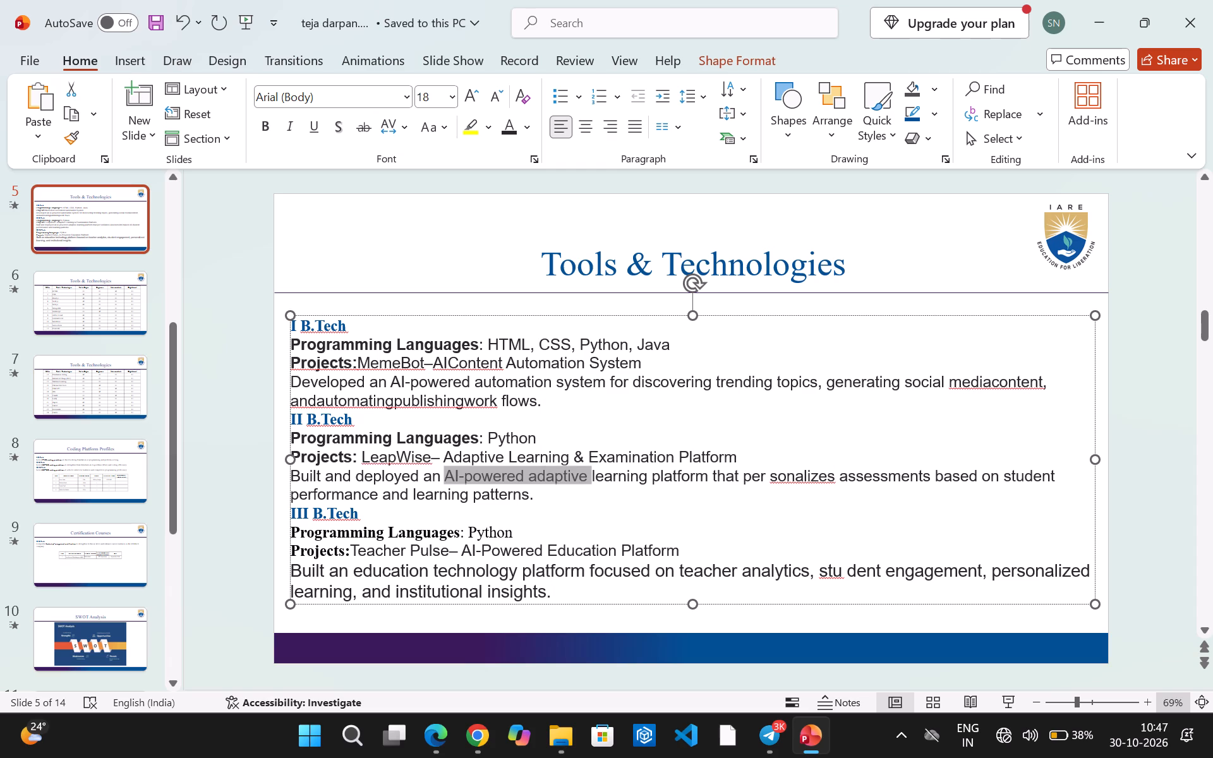
Set the font size of the Teacher Pulse description under III B.Tech to 18.
left_click_drag(558, 591, 394, 565)
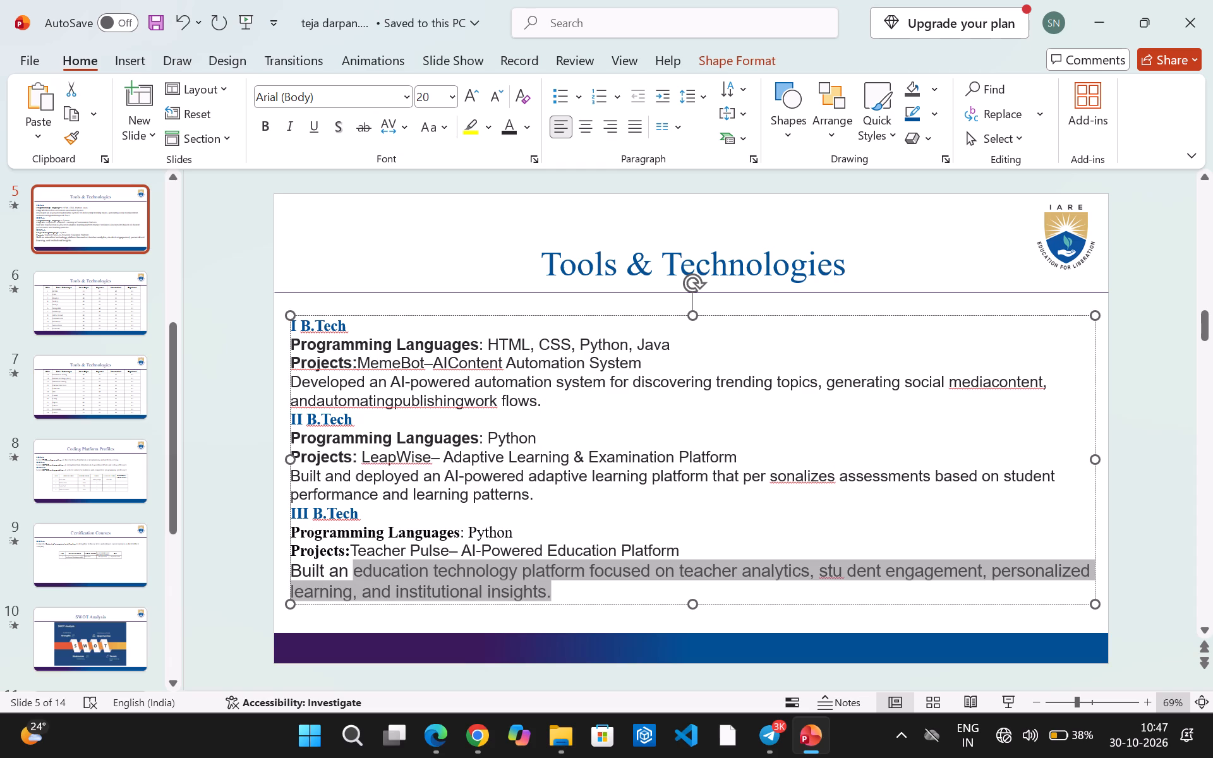
left_click_drag(394, 565, 311, 578)
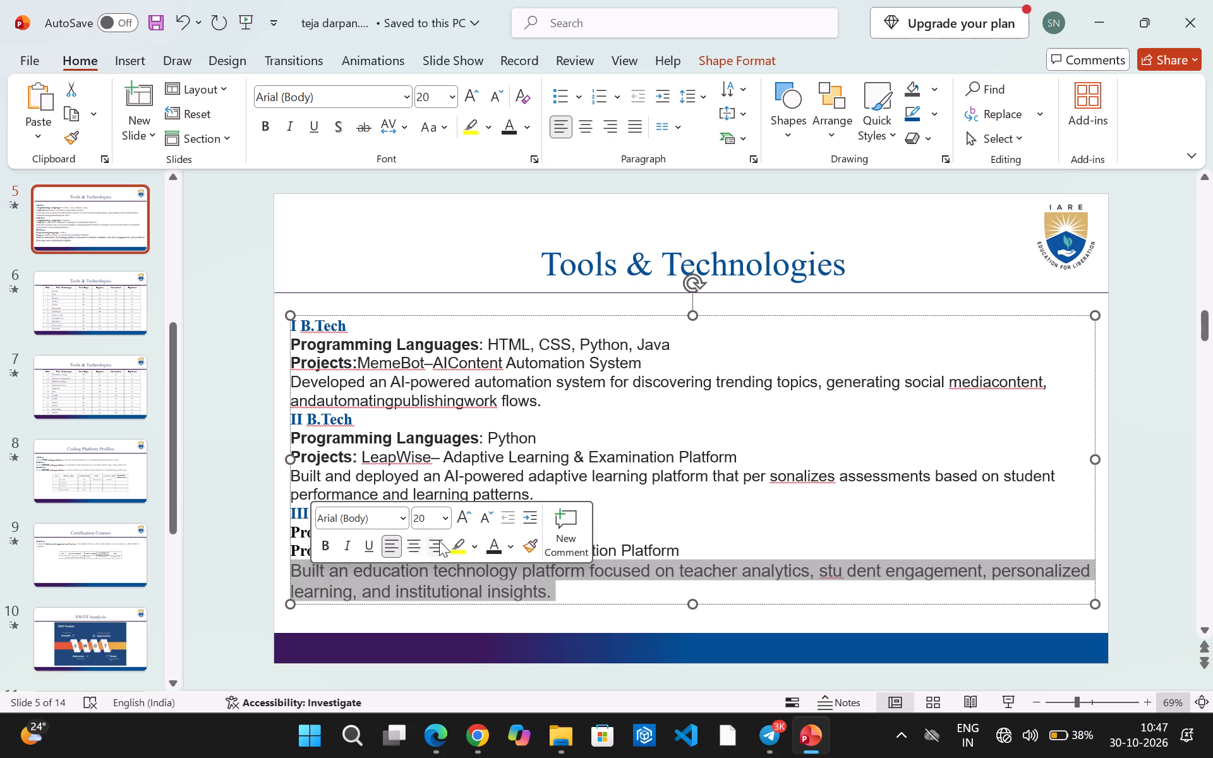
left_click(436, 510)
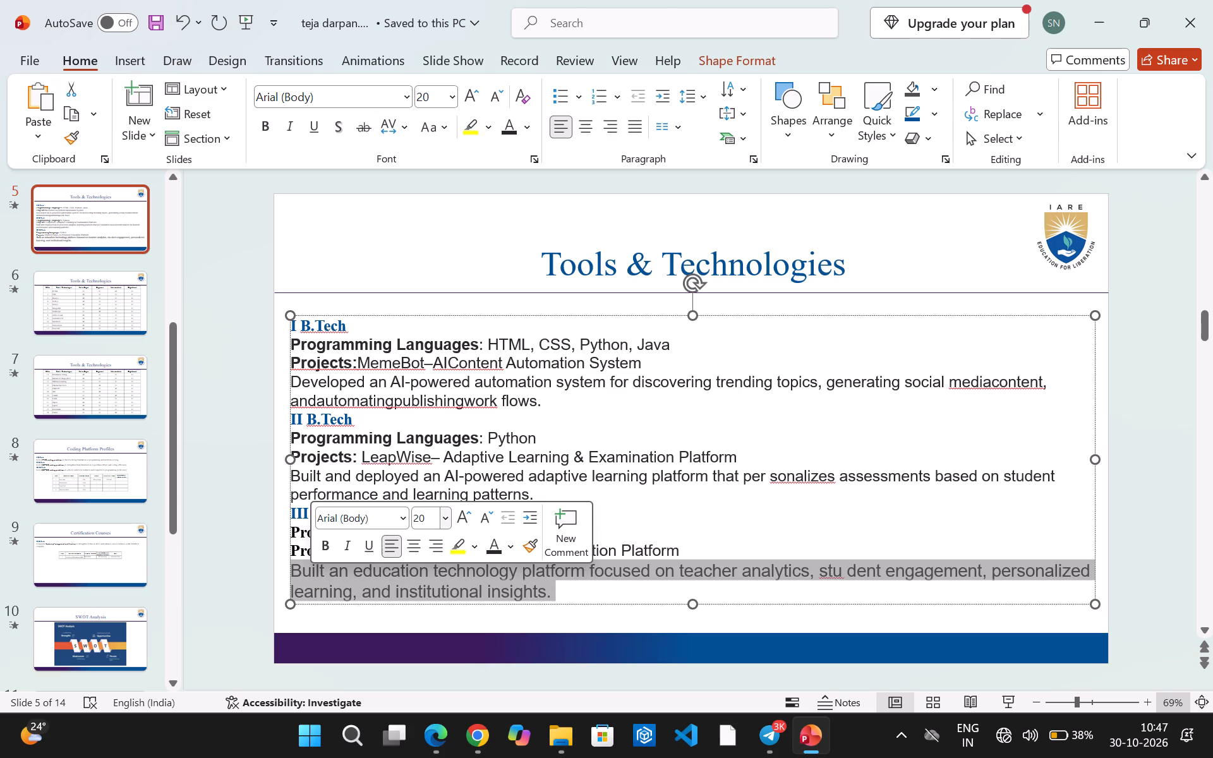
left_click(424, 514)
type("18")
key("Return")
left_click(532, 579)
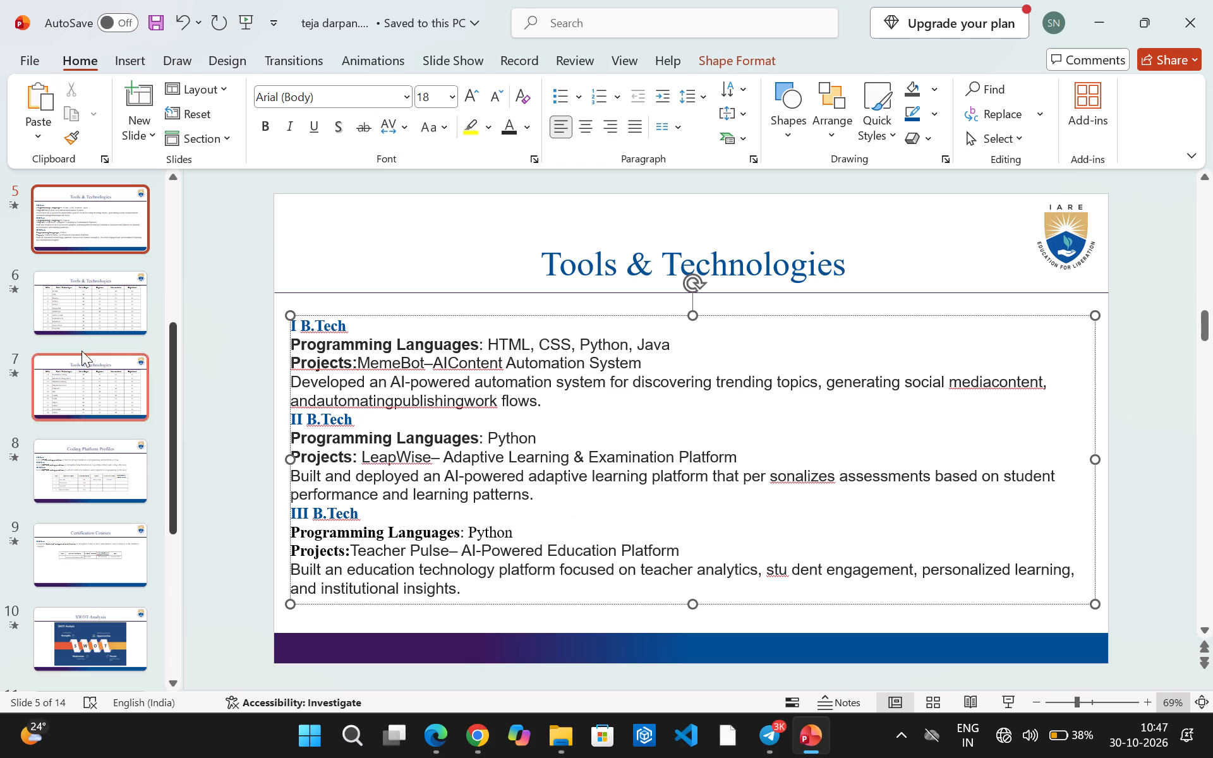
On slide 6, change the CSS proficiency level by ticking Beginner and clearing the Yet to Begin checkbox.
left_click(59, 293)
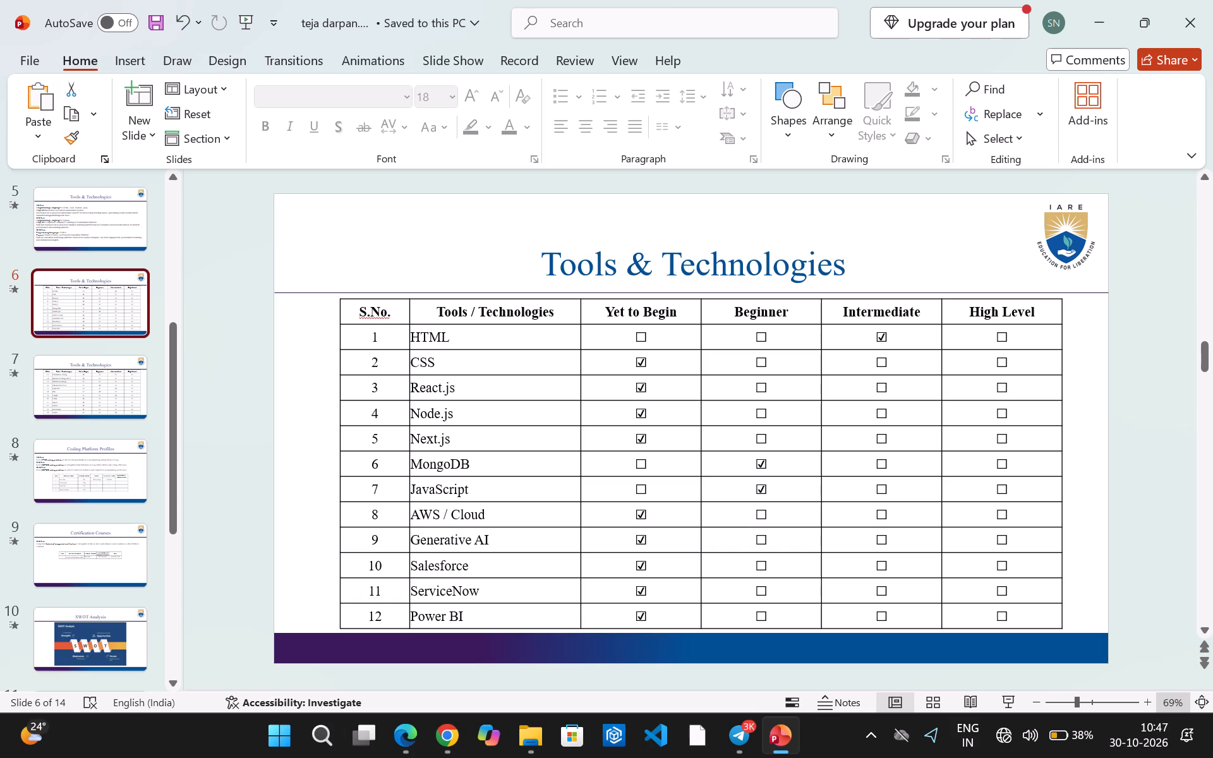
left_click(665, 364)
left_click_drag(665, 364, 629, 363)
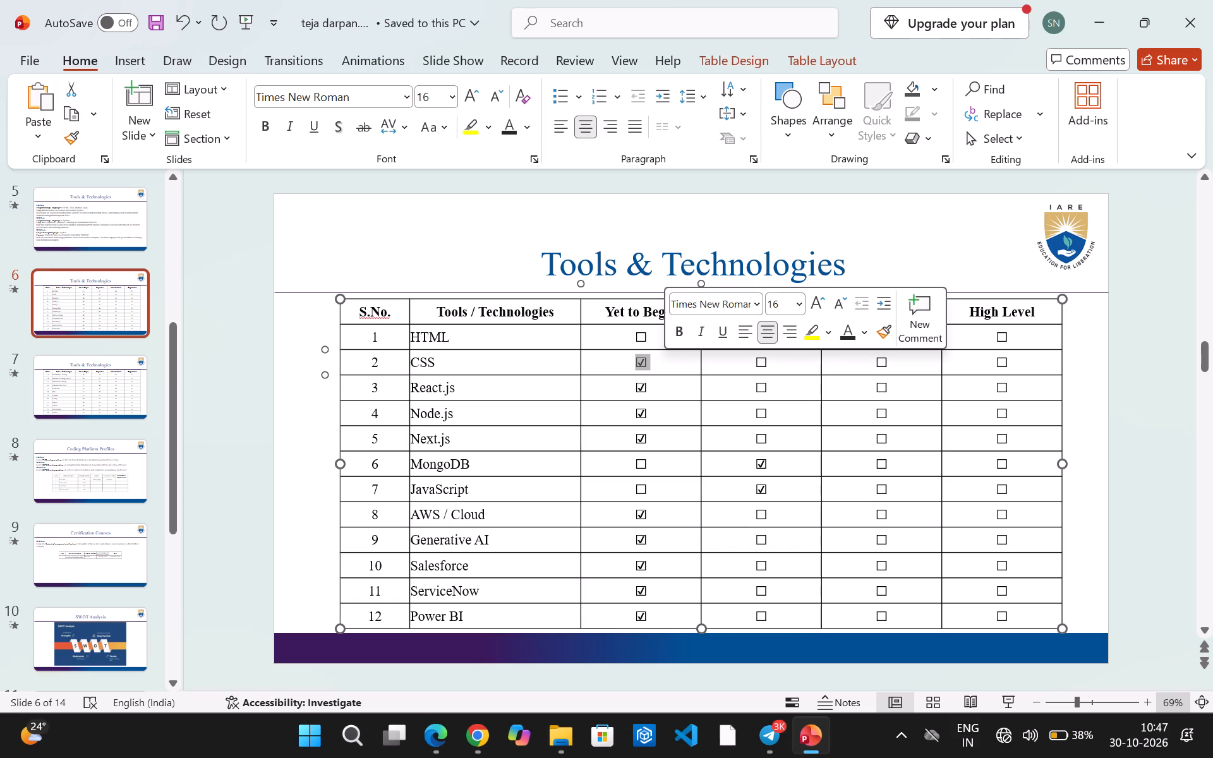
left_click_drag(629, 363, 629, 363)
key("ctrl+c")
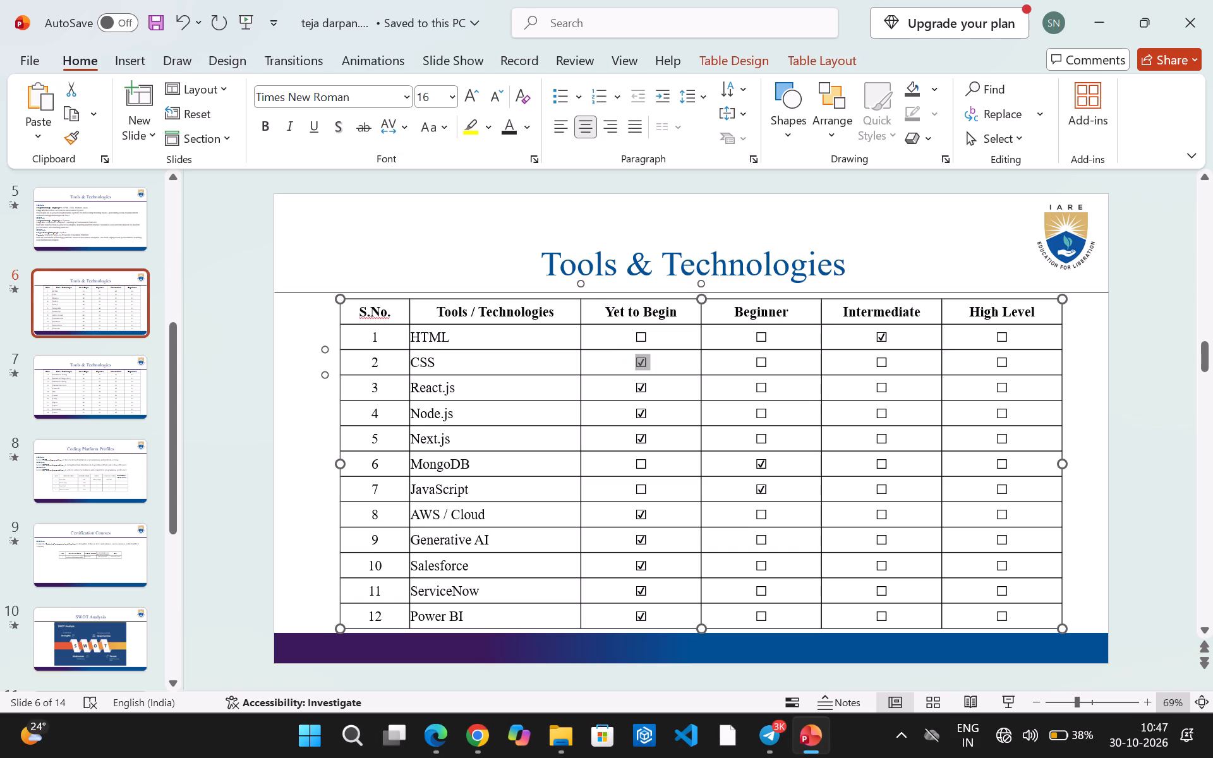
left_click_drag(780, 364, 759, 362)
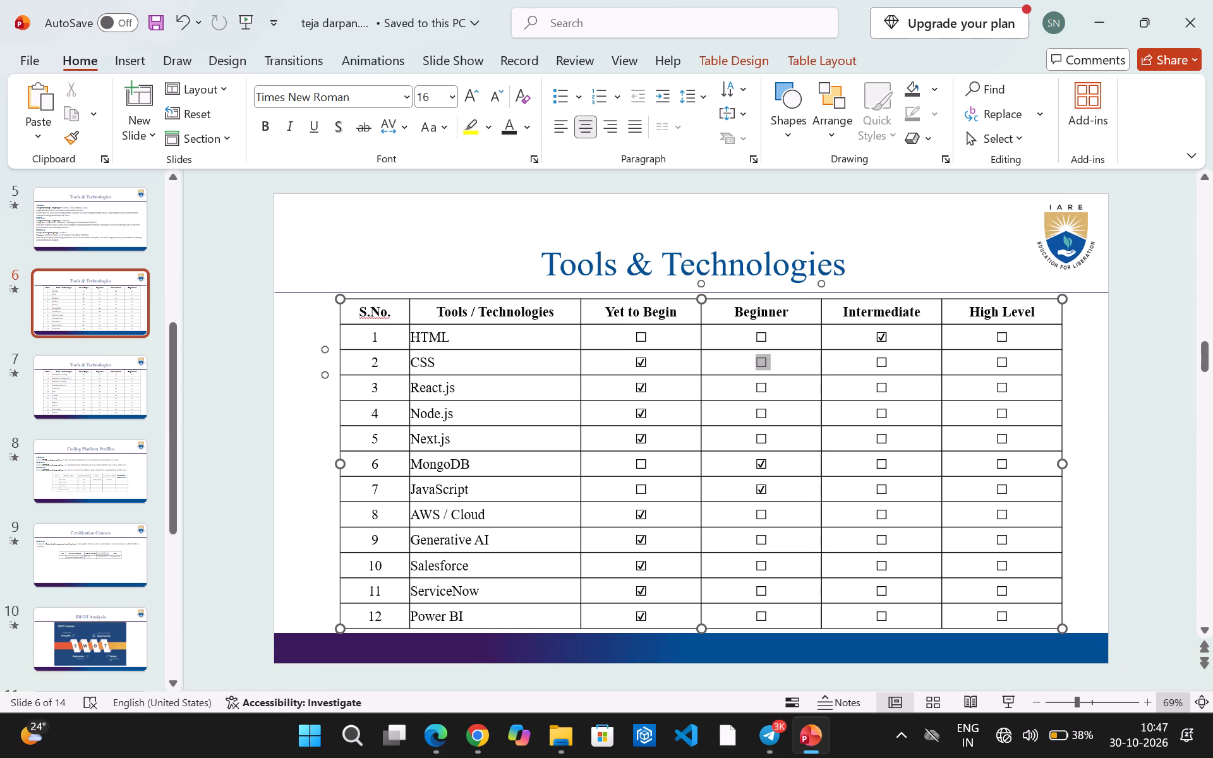
left_click_drag(759, 362, 758, 361)
key("ctrl+v")
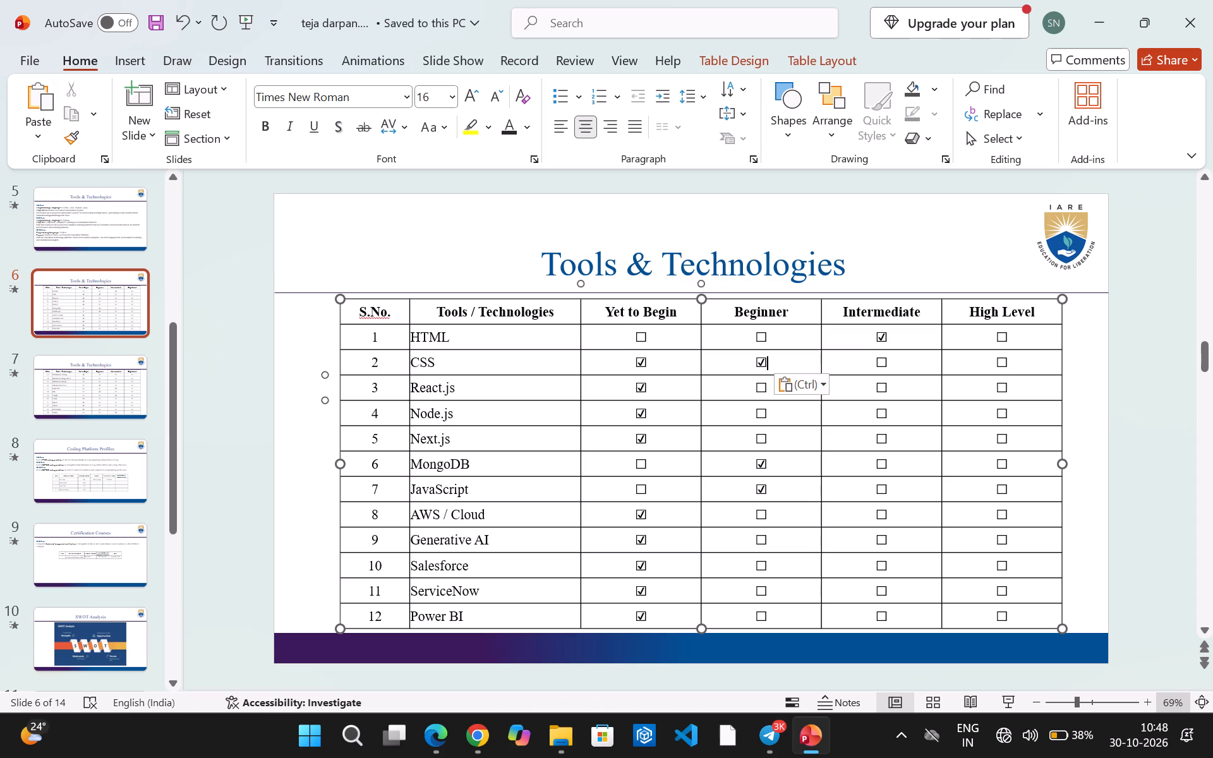
left_click_drag(657, 340, 641, 338)
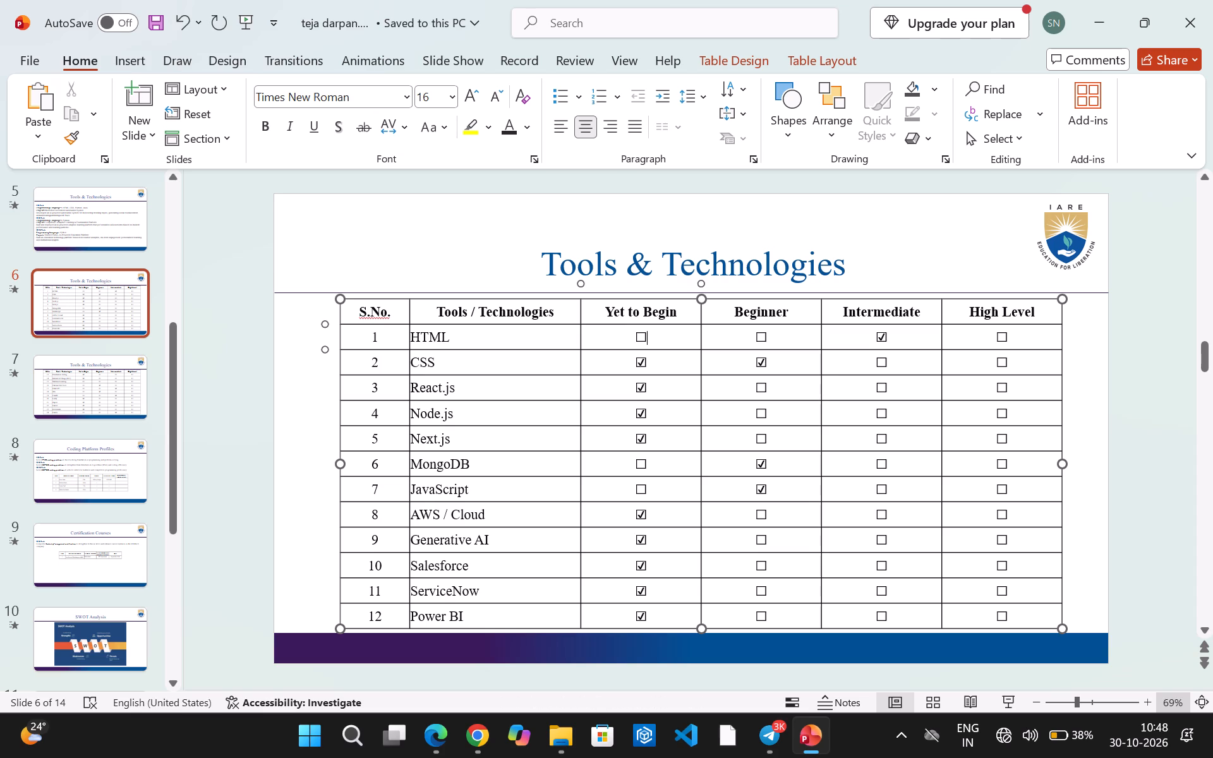
left_click_drag(641, 338, 638, 337)
key("ctrl+c")
double_click(656, 366)
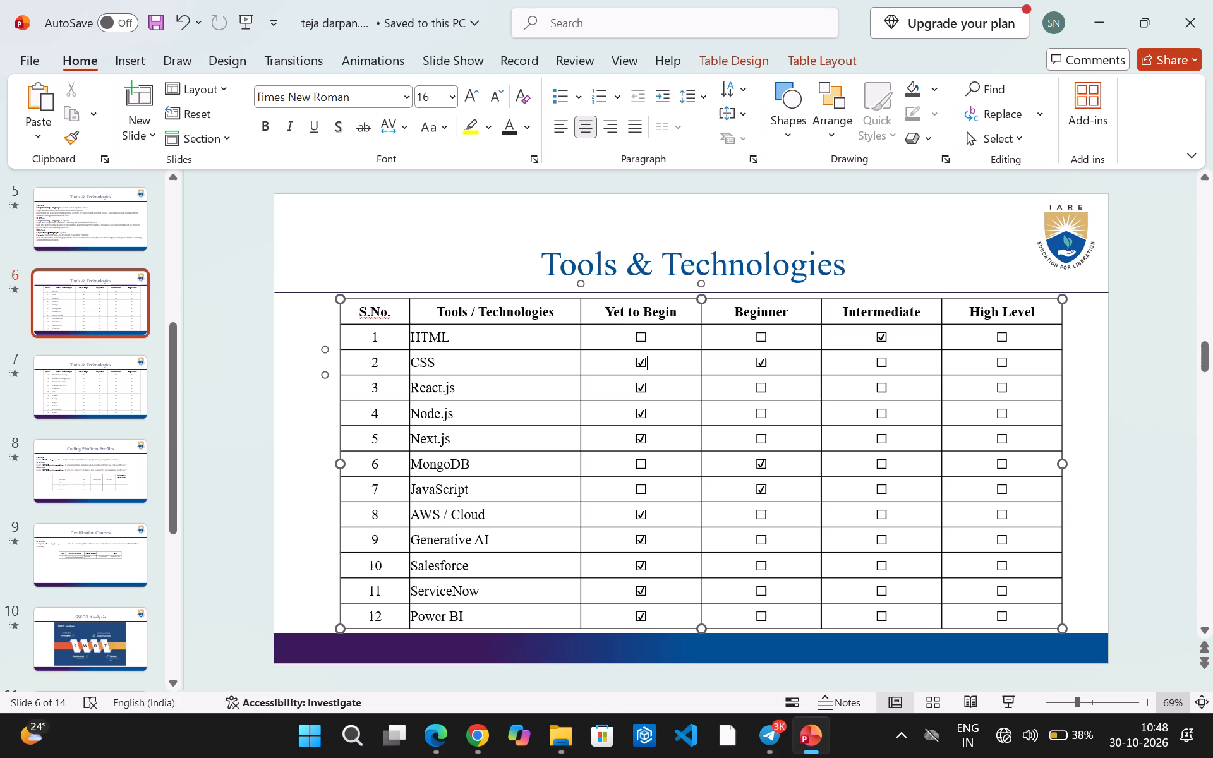
double_click(656, 366)
left_click_drag(656, 366, 634, 366)
key("ctrl+v")
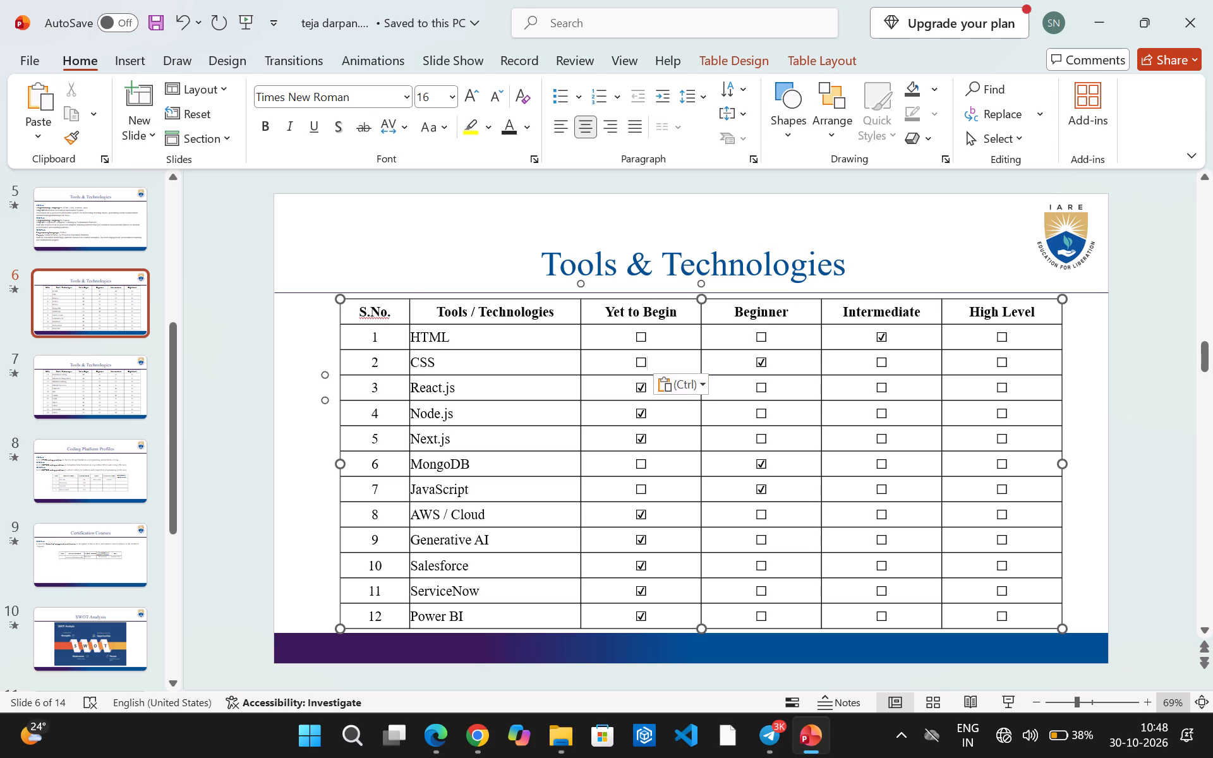
Change the React.js proficiency level by ticking Beginner and clearing the Yet to Begin checkbox.
left_click_drag(648, 393, 627, 393)
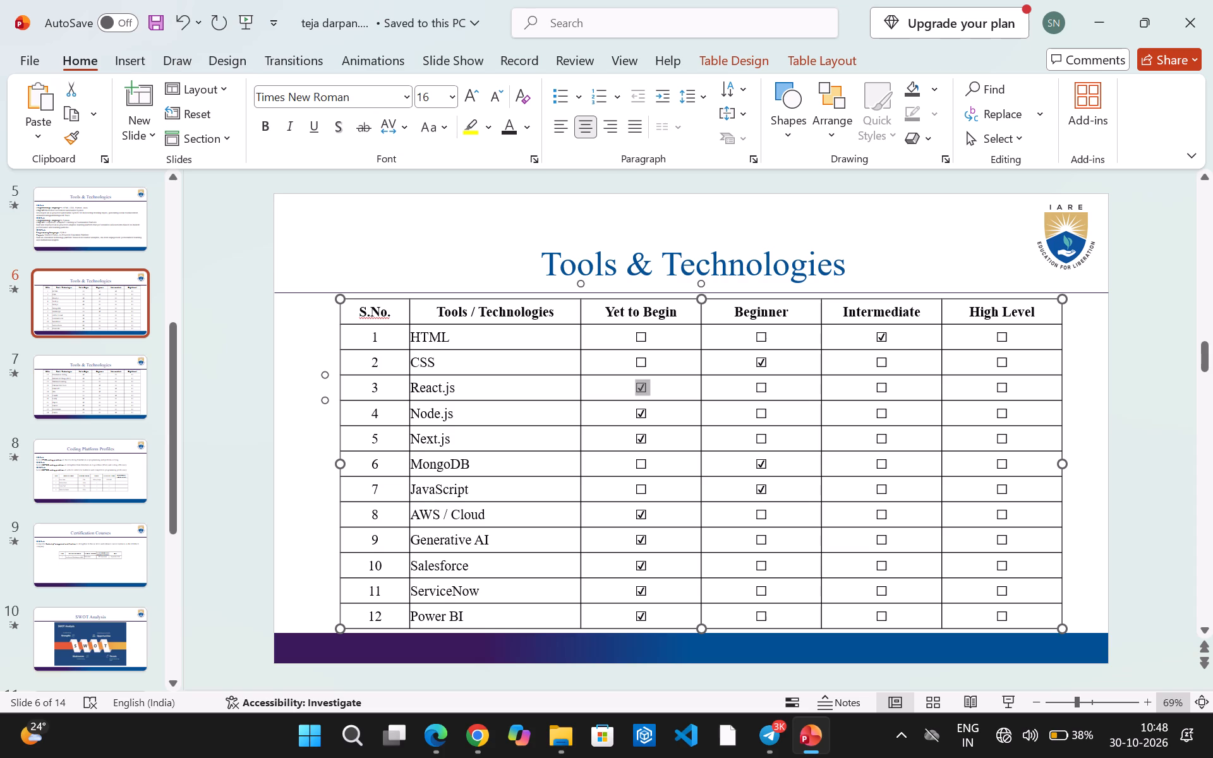
left_click_drag(627, 393, 628, 393)
key("ctrl+c")
left_click_drag(773, 386, 749, 386)
key("ctrl+v")
left_click_drag(673, 360, 649, 364)
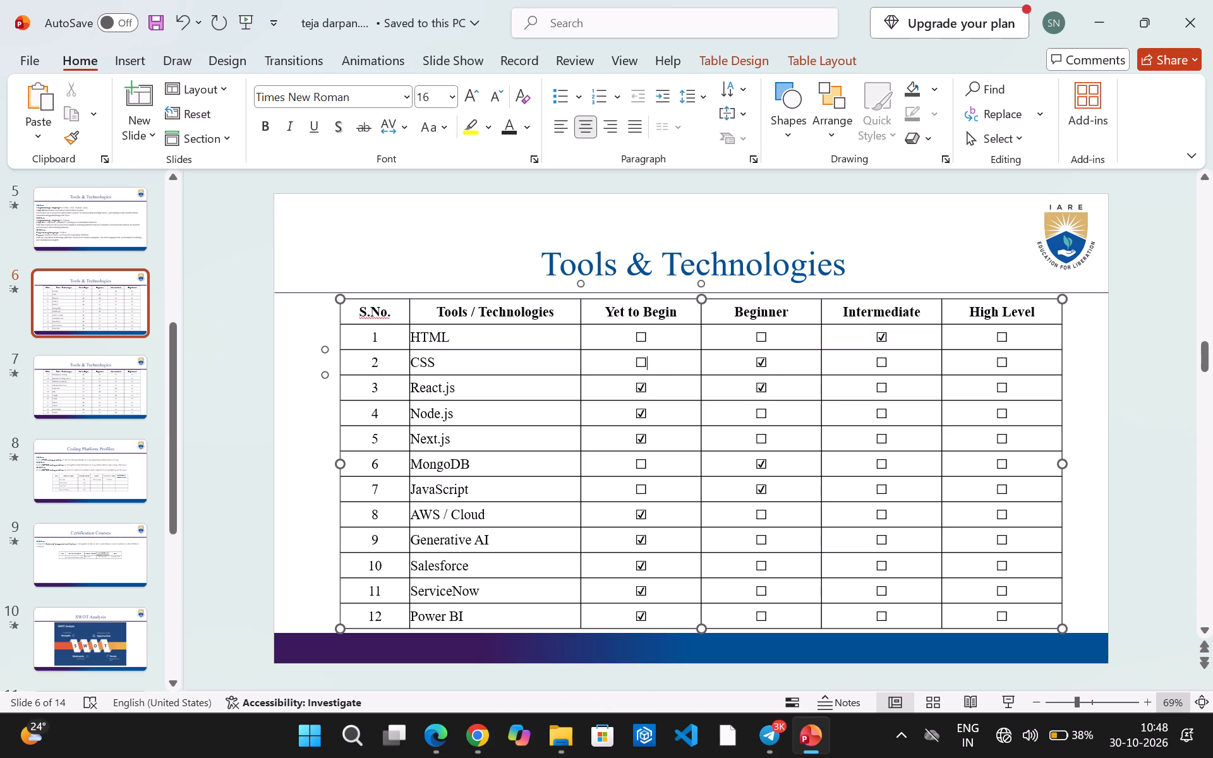
left_click_drag(649, 364, 588, 373)
key("ctrl+c")
left_click_drag(655, 393, 642, 392)
left_click_drag(642, 392, 631, 390)
key("ctrl+v")
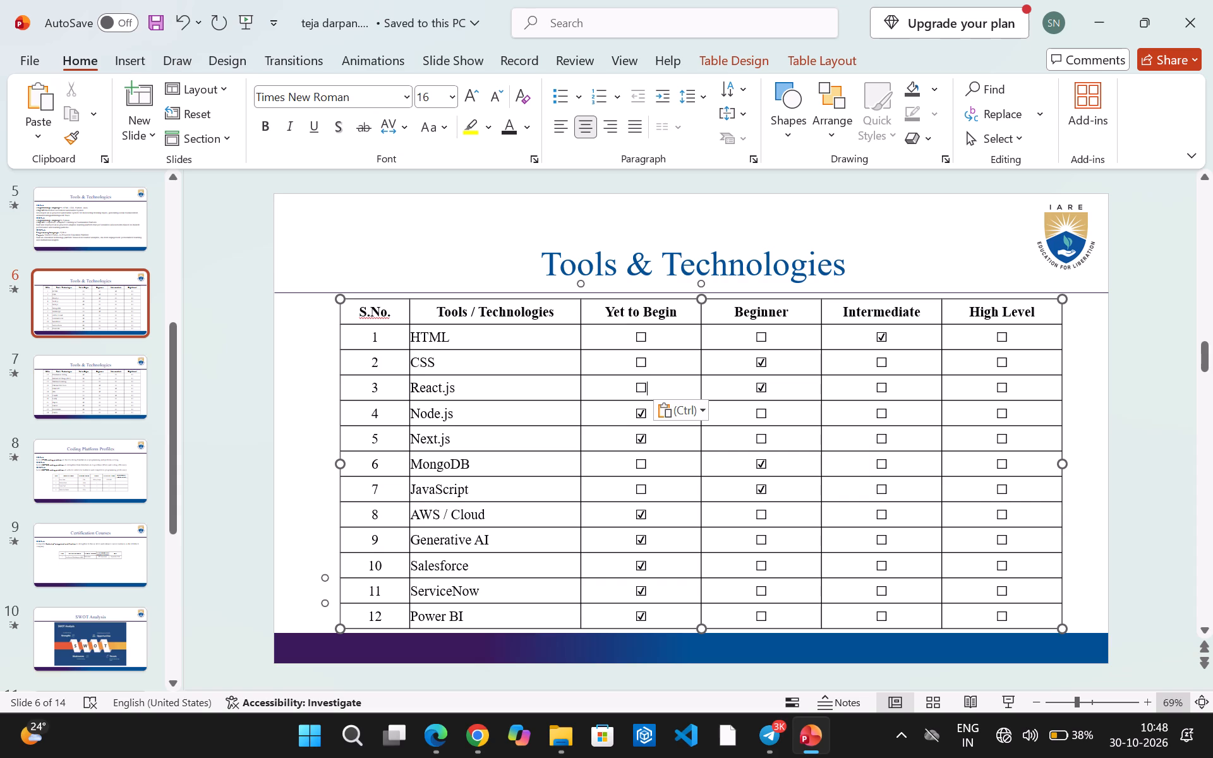
Tick the Beginner checkbox for ServiceNow and Power BI by copying the tick mark from each row's Yet to Begin cell.
left_click_drag(651, 594, 631, 587)
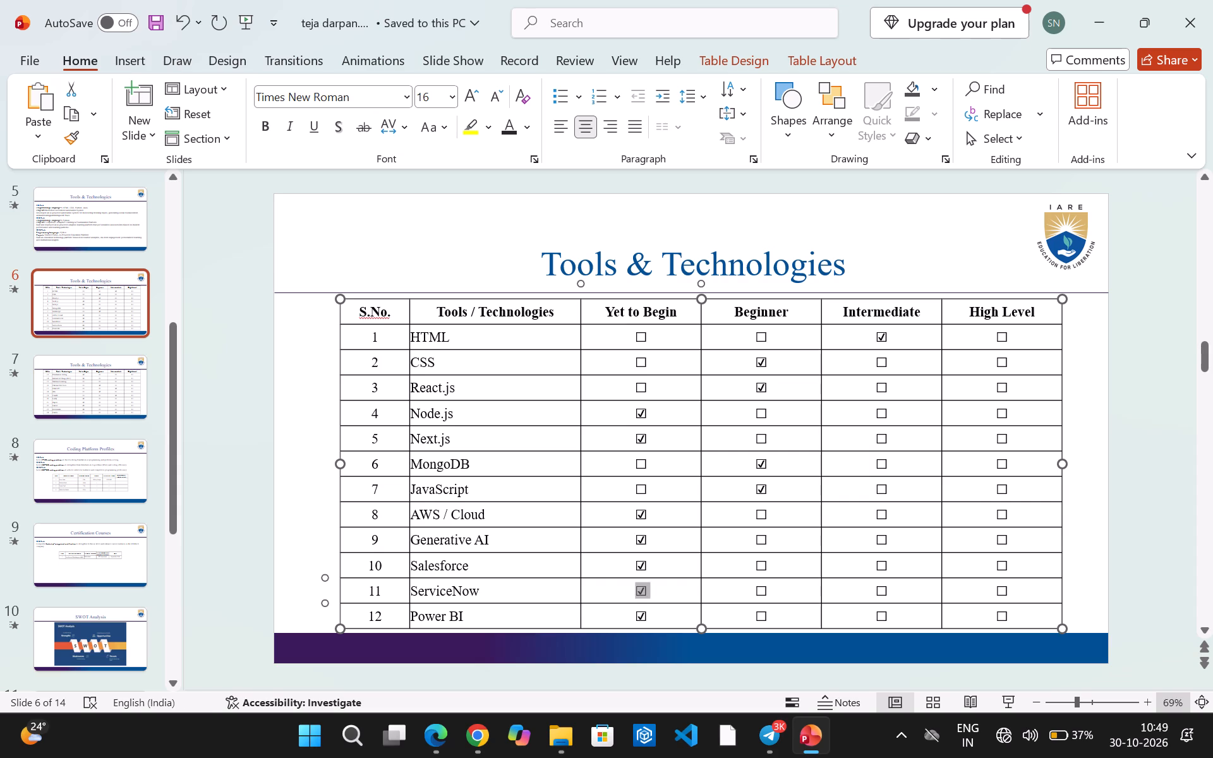
key("ctrl+c")
left_click_drag(769, 593, 763, 593)
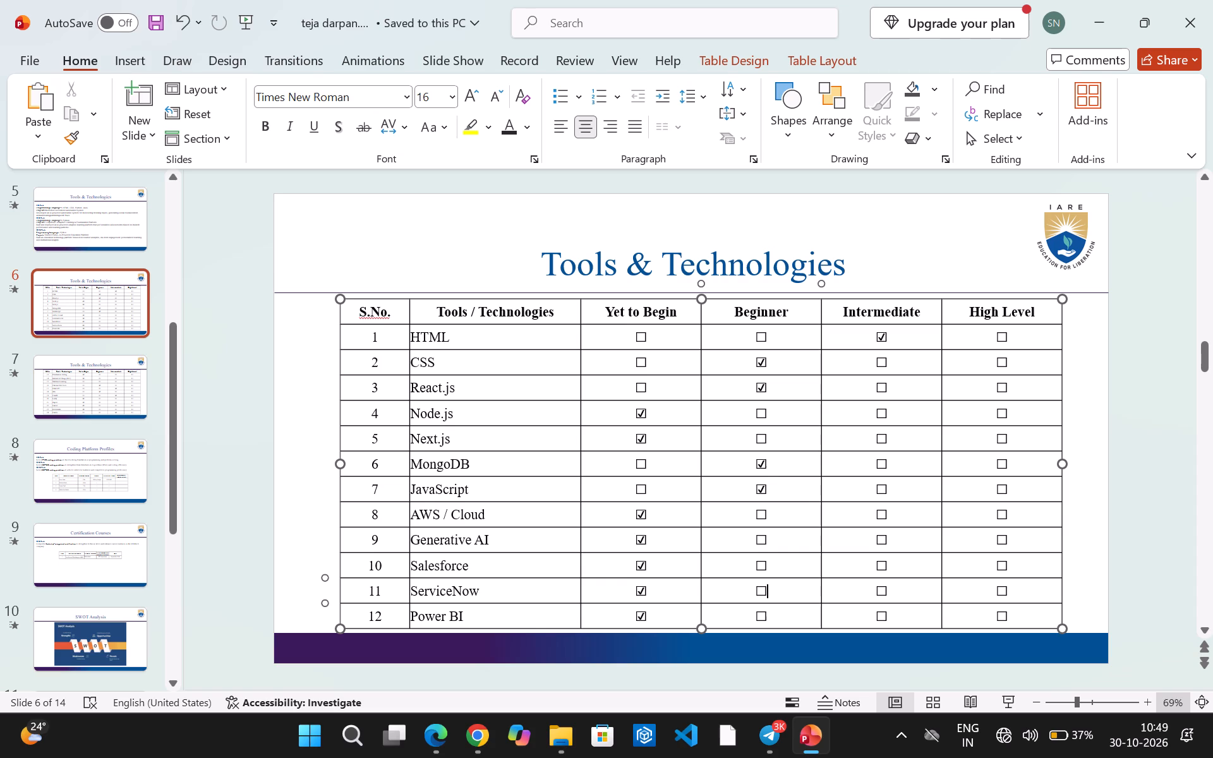
left_click_drag(763, 593, 757, 591)
key("ctrl+v")
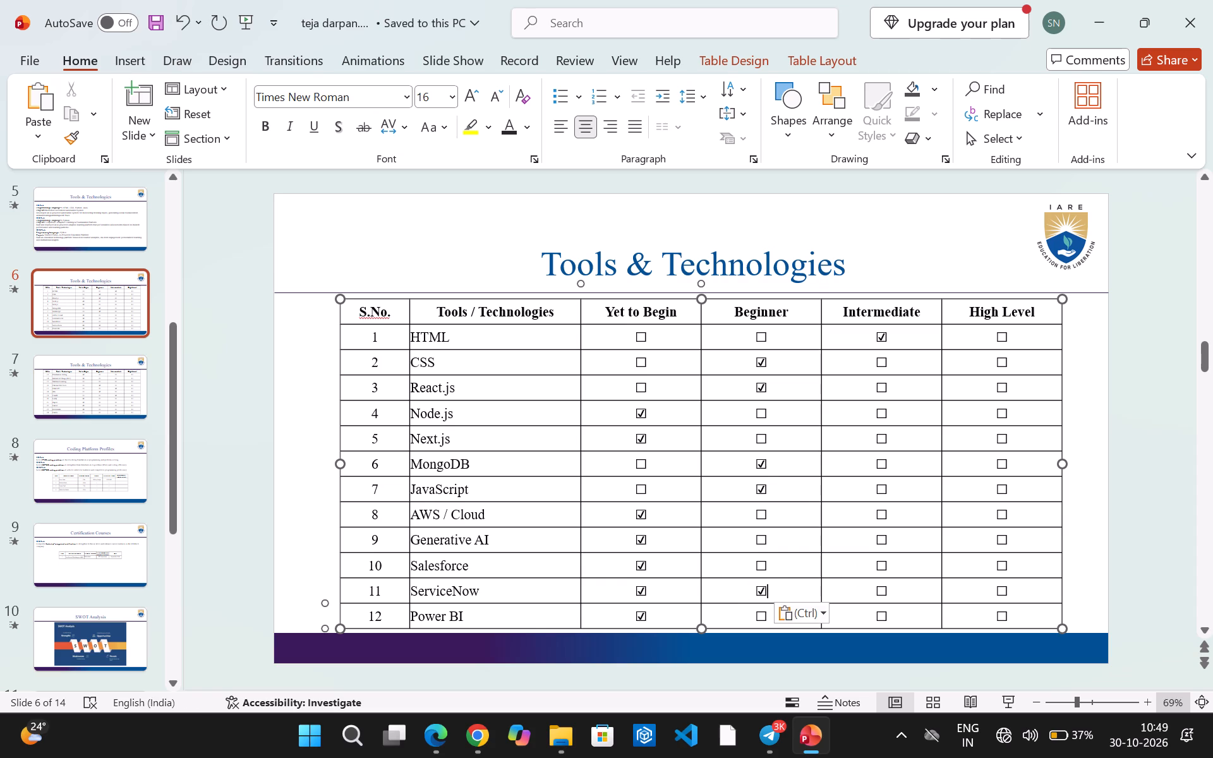
left_click_drag(655, 616, 631, 620)
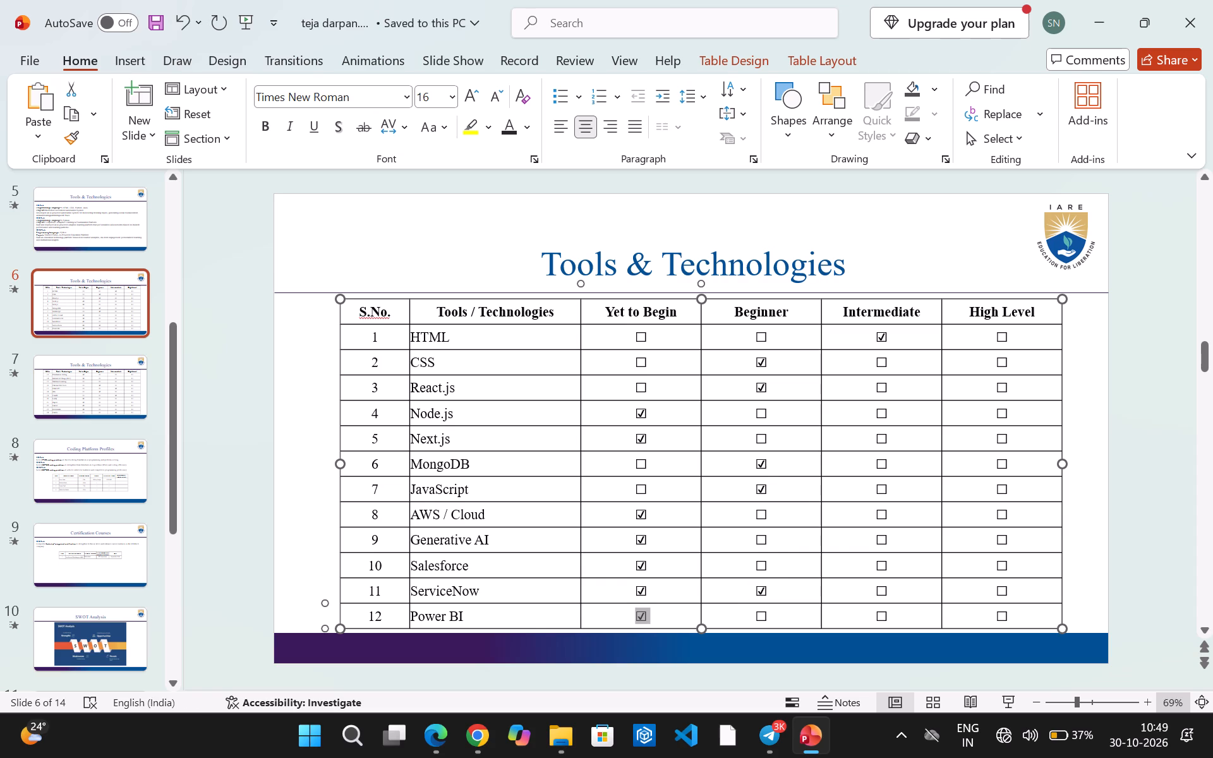
key("ctrl+c")
left_click_drag(772, 615, 758, 615)
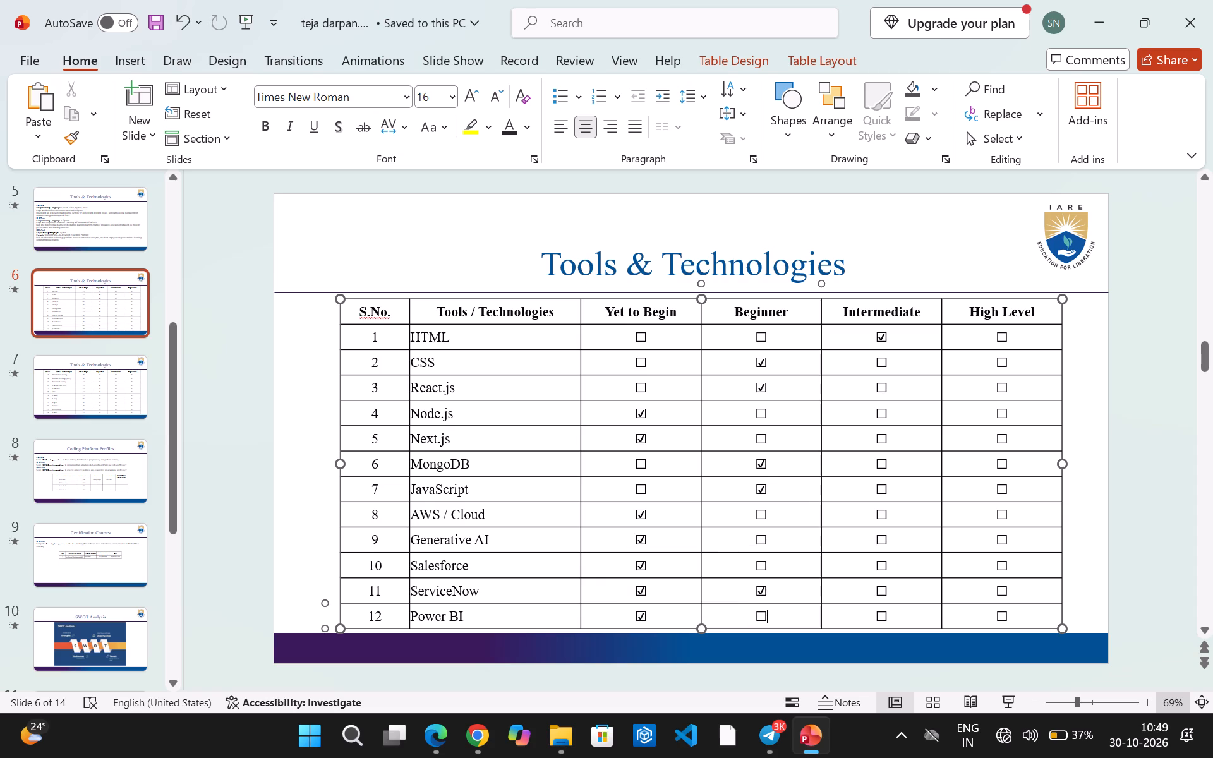
left_click_drag(758, 615, 749, 615)
key("ctrl+v")
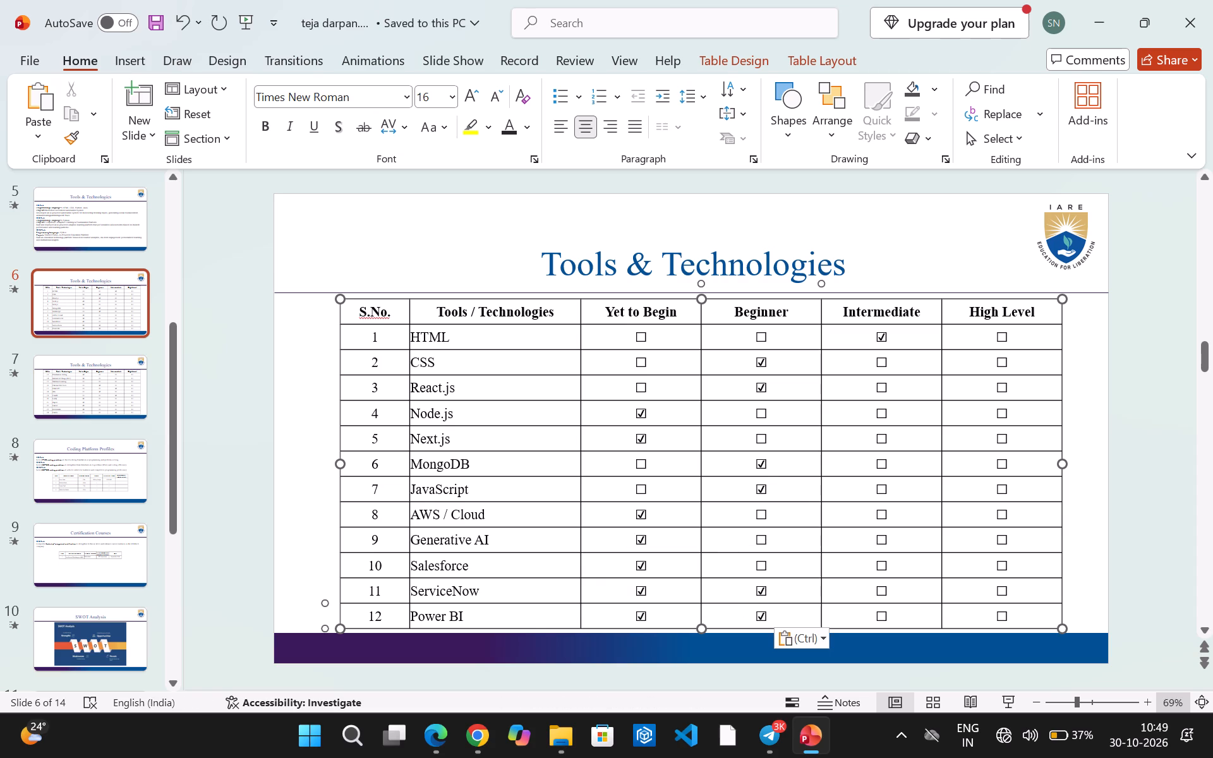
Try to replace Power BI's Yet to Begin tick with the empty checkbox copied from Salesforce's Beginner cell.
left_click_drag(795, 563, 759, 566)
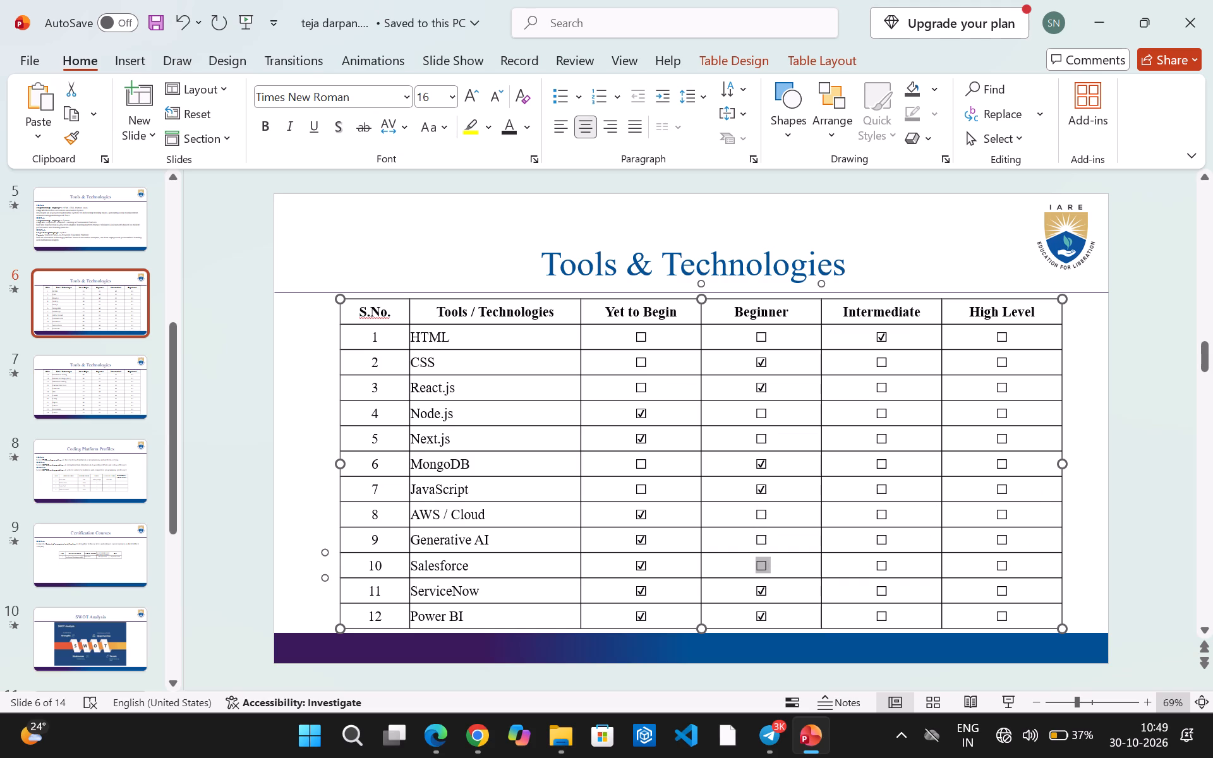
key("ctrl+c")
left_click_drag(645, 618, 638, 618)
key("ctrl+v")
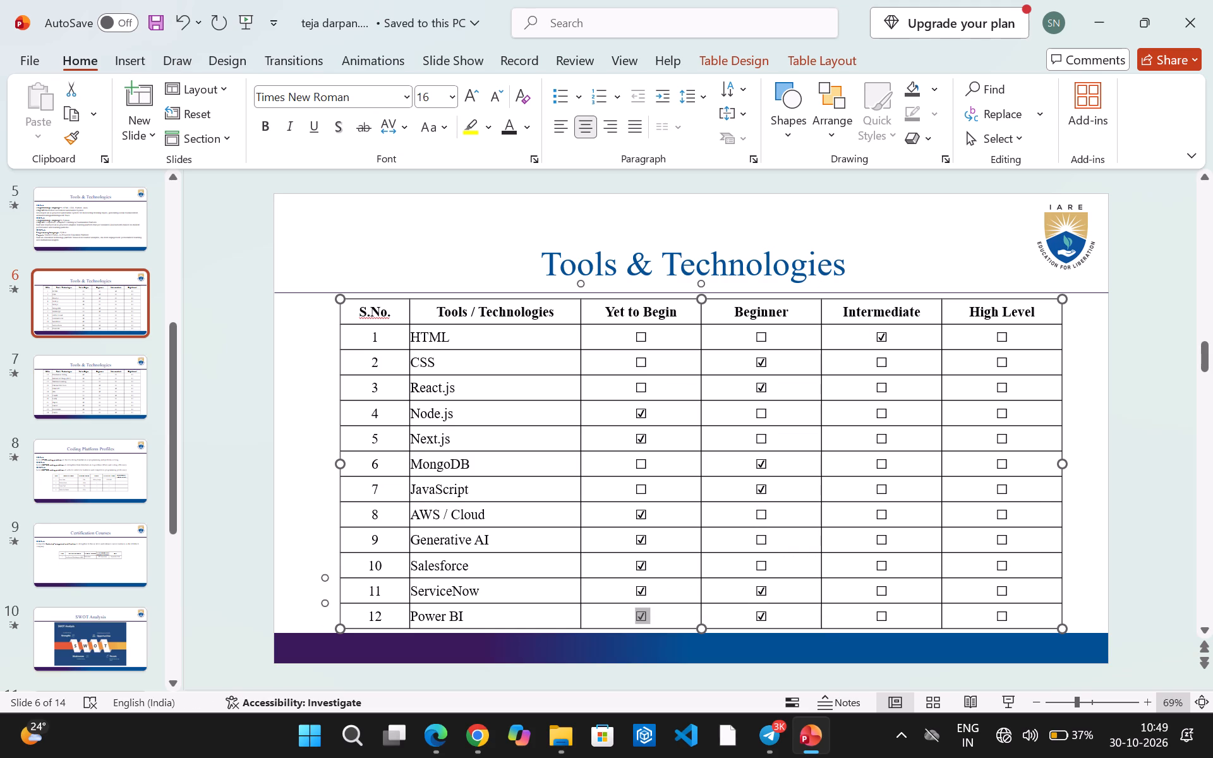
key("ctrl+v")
Copy the empty checkbox from Salesforce's Beginner cell and paste it over the Yet to Begin ticks of Power BI and ServiceNow.
left_click_drag(776, 572, 740, 574)
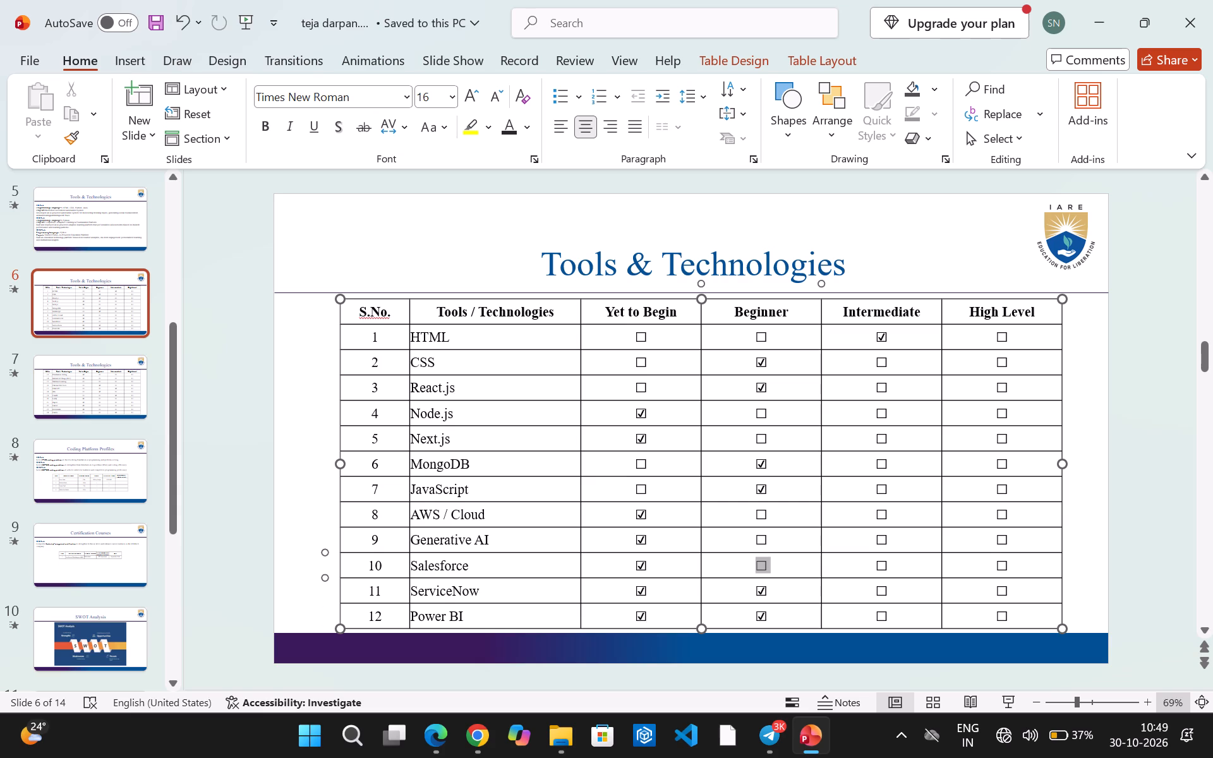
key("ctrl+c")
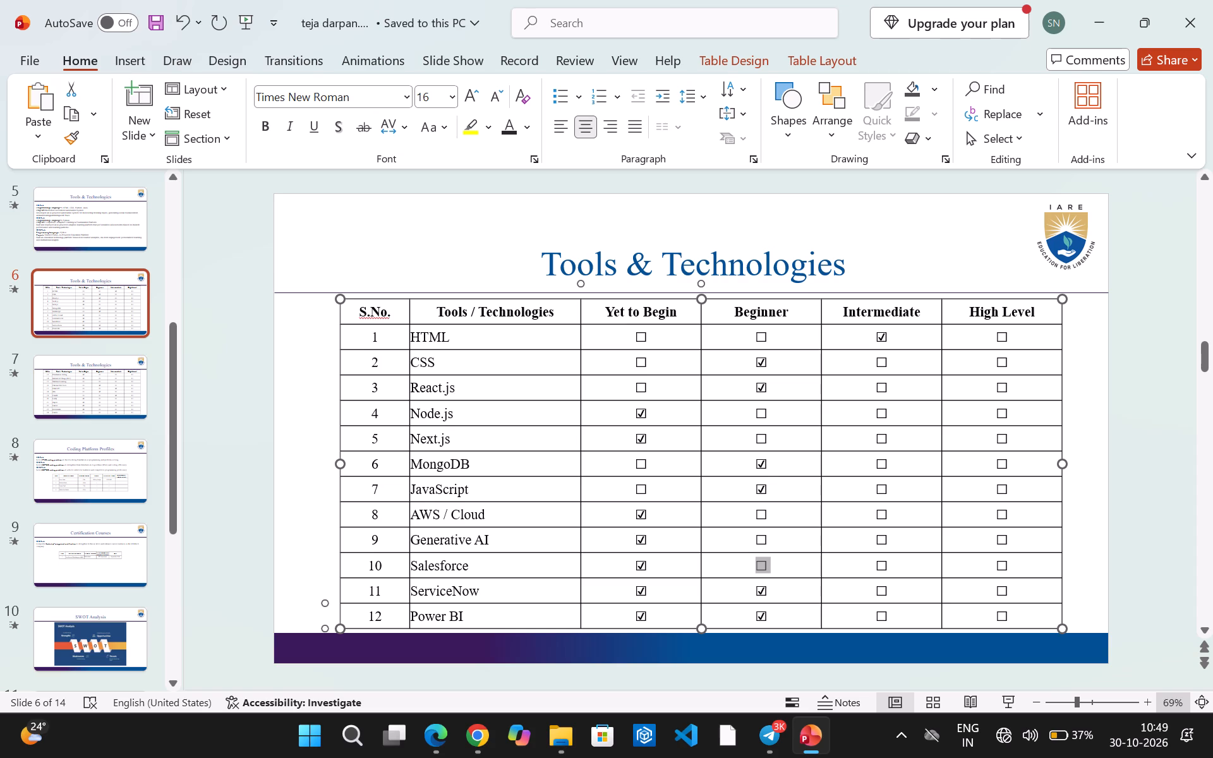
left_click_drag(655, 612, 633, 615)
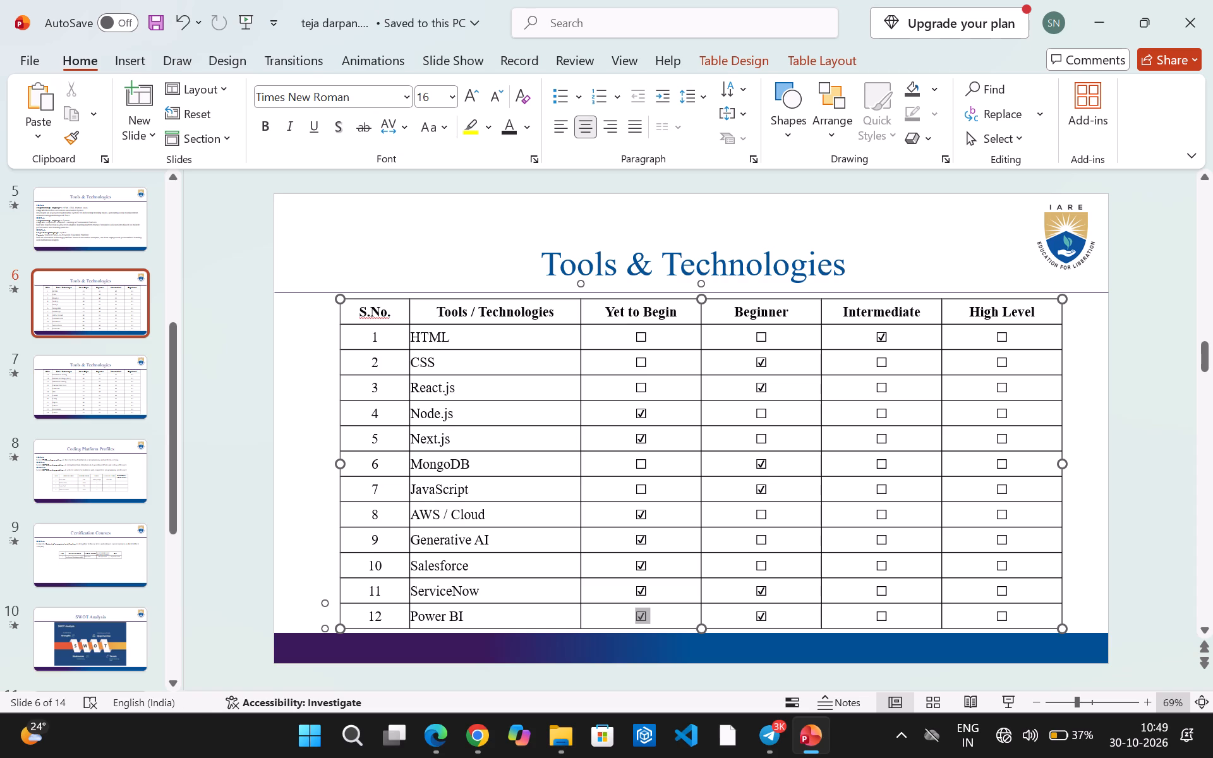
left_click_drag(633, 615, 632, 615)
key("ctrl+v")
left_click_drag(661, 587, 620, 593)
key("ctrl+v")
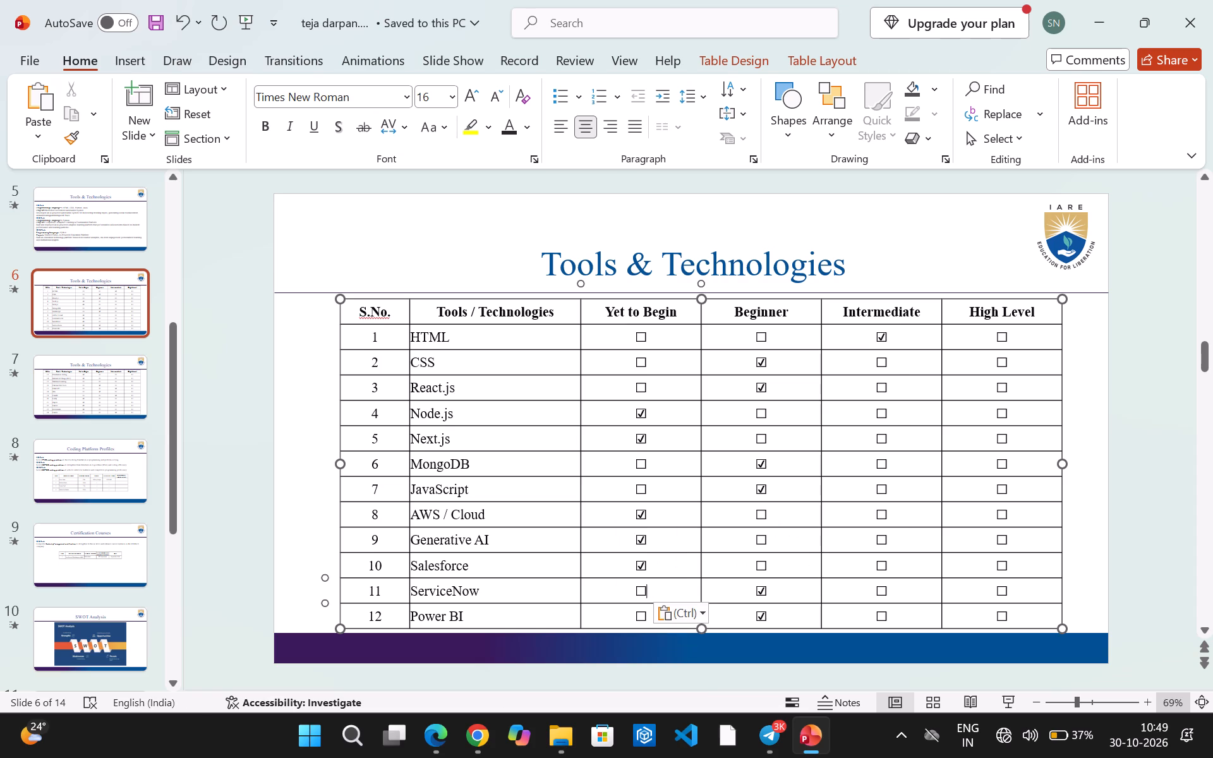
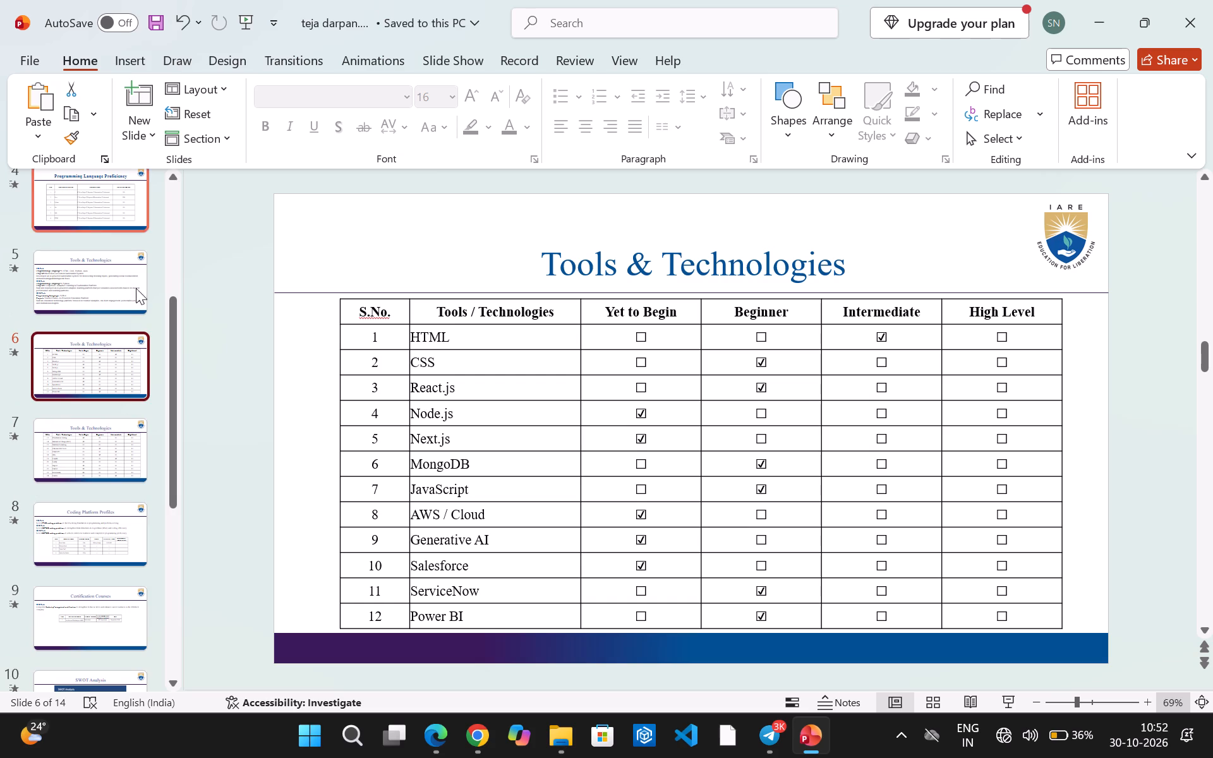
On slide 7, tick Beginner for Machine Learning by copying the tick mark from Internet of Things (IOT)'s Yet to Begin cell.
left_click(87, 444)
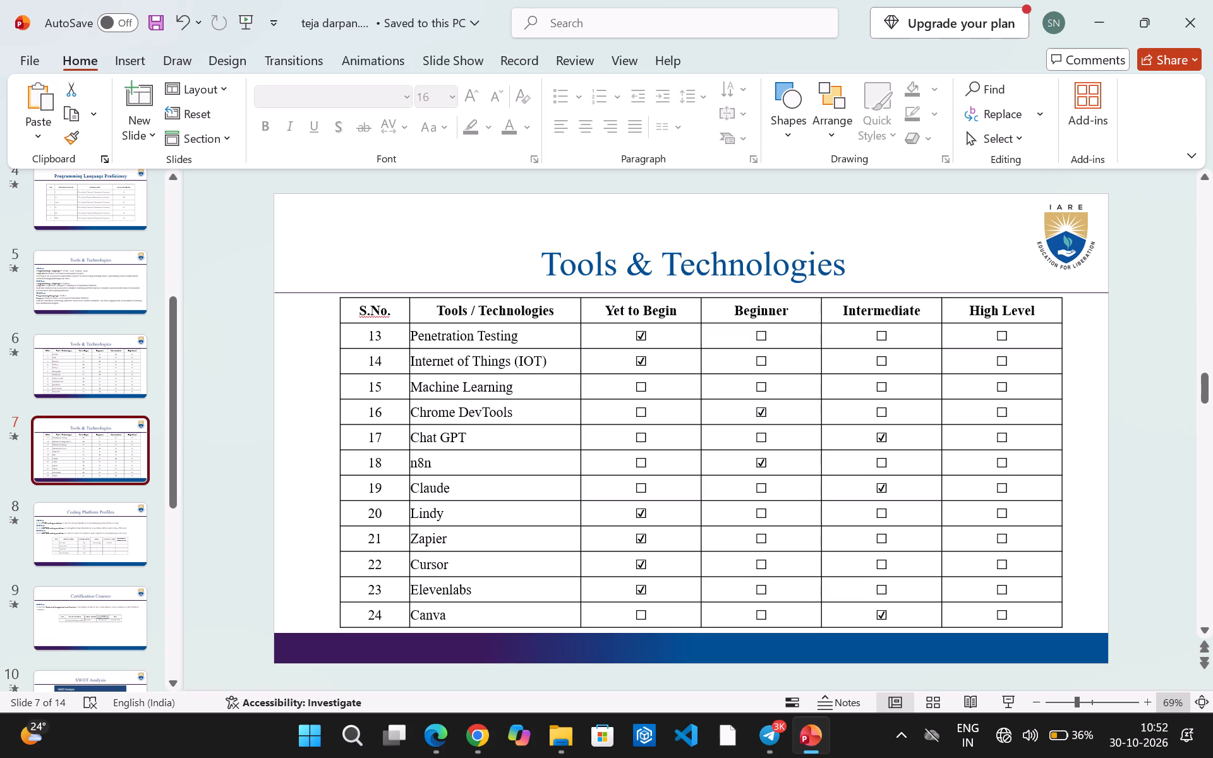
left_click_drag(649, 357, 632, 359)
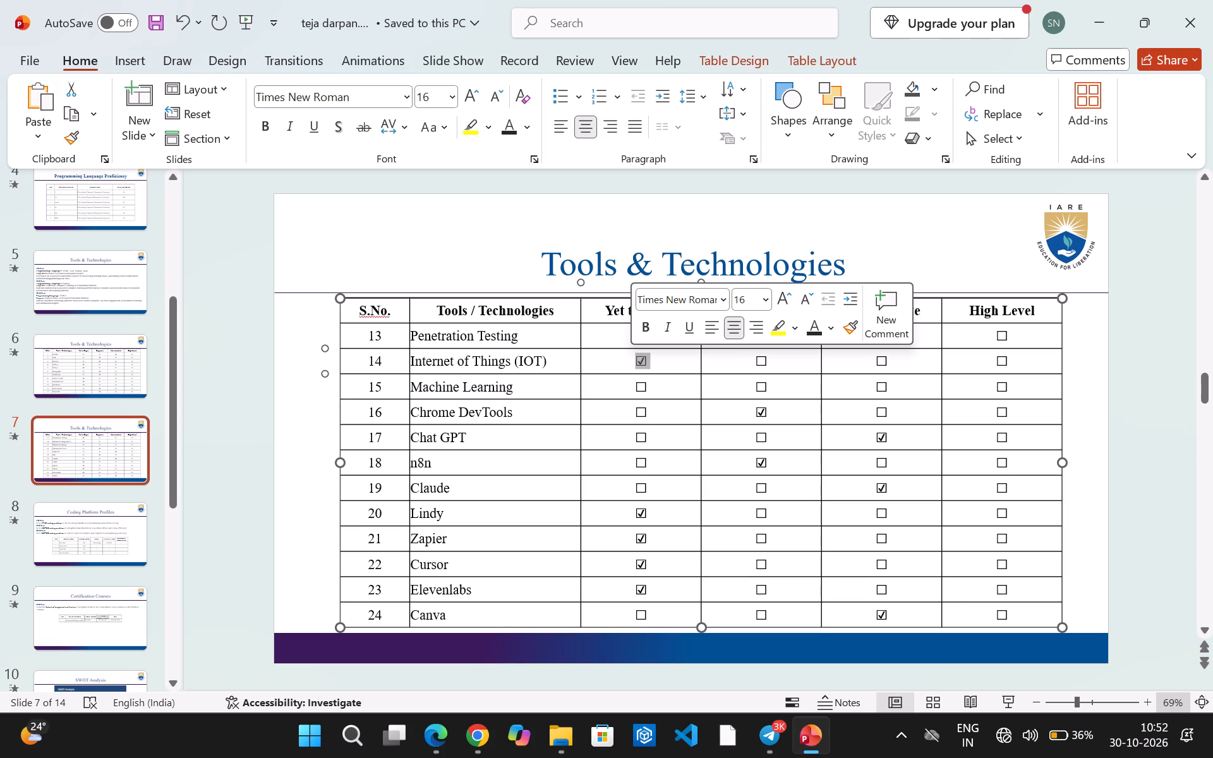
key("ctrl+c")
left_click_drag(783, 385, 757, 388)
key("ctrl+v")
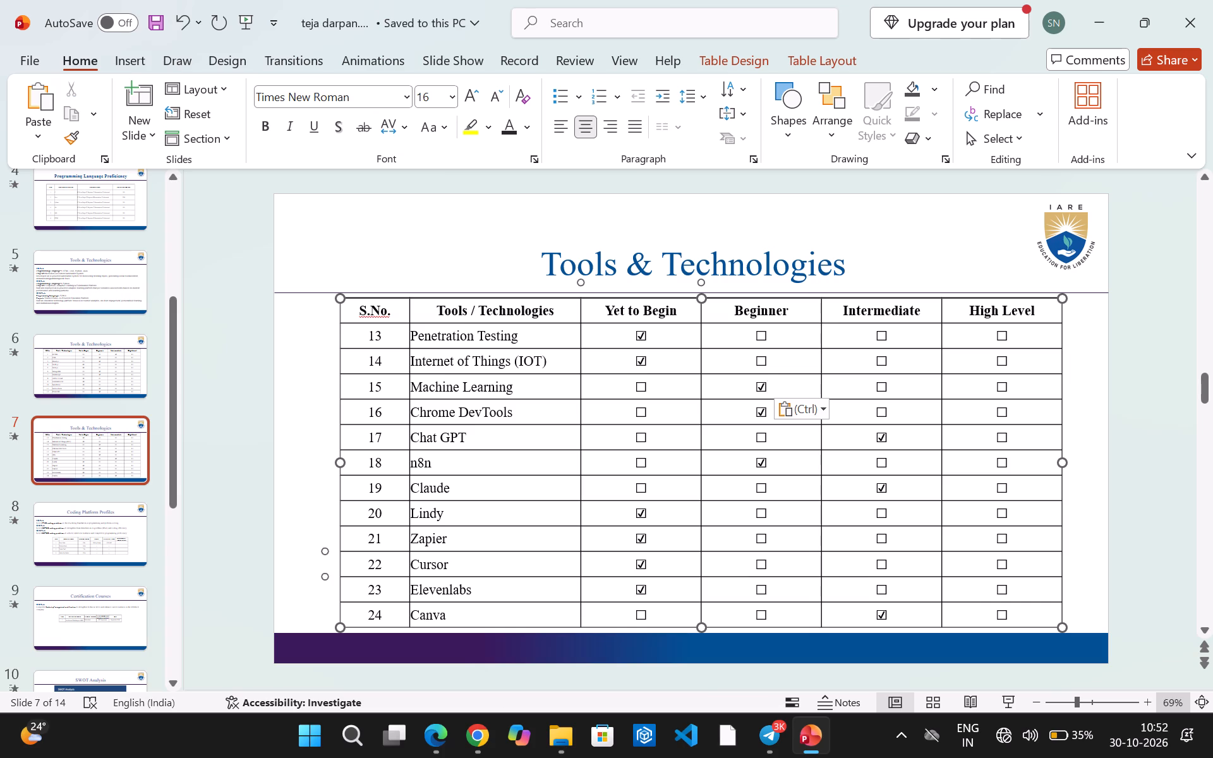
Tick Intermediate for Cursor by copying the tick mark from its Yet to Begin cell over the empty checkbox.
left_click_drag(656, 560, 635, 568)
key("ctrl+c")
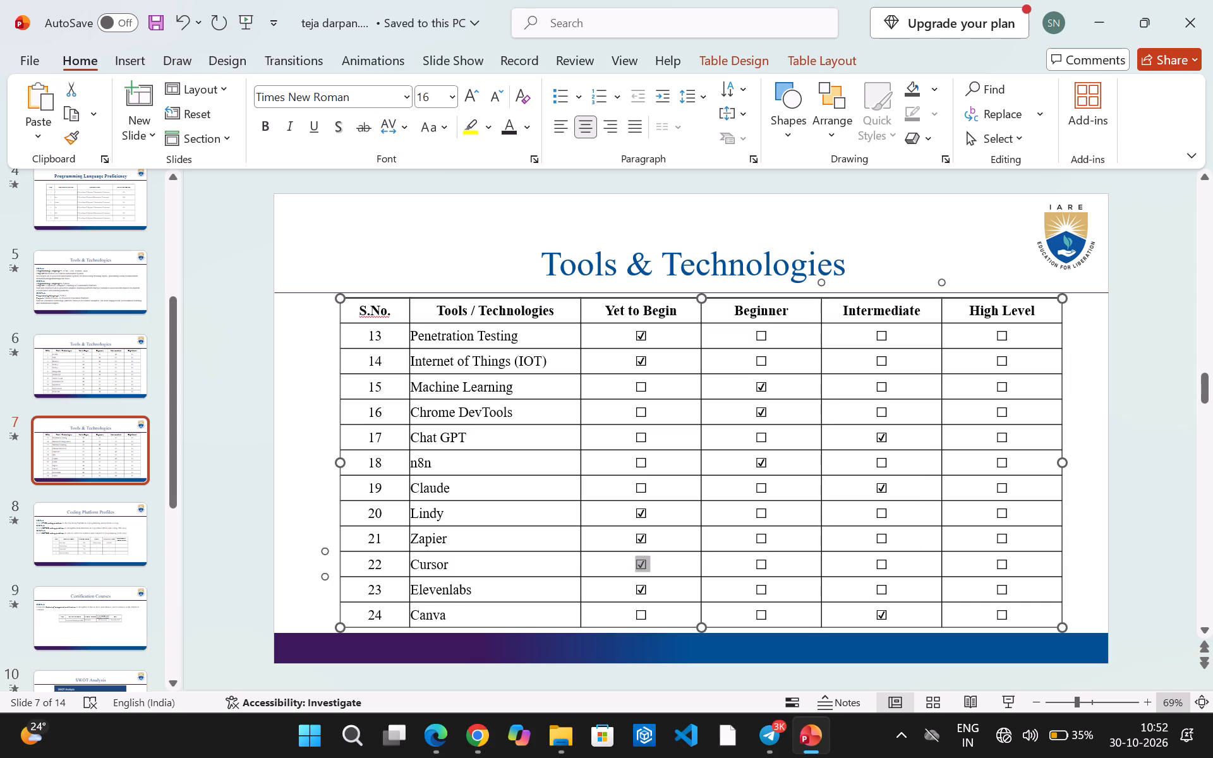
left_click_drag(895, 555, 891, 567)
left_click_drag(891, 567, 892, 558)
key("ctrl+z")
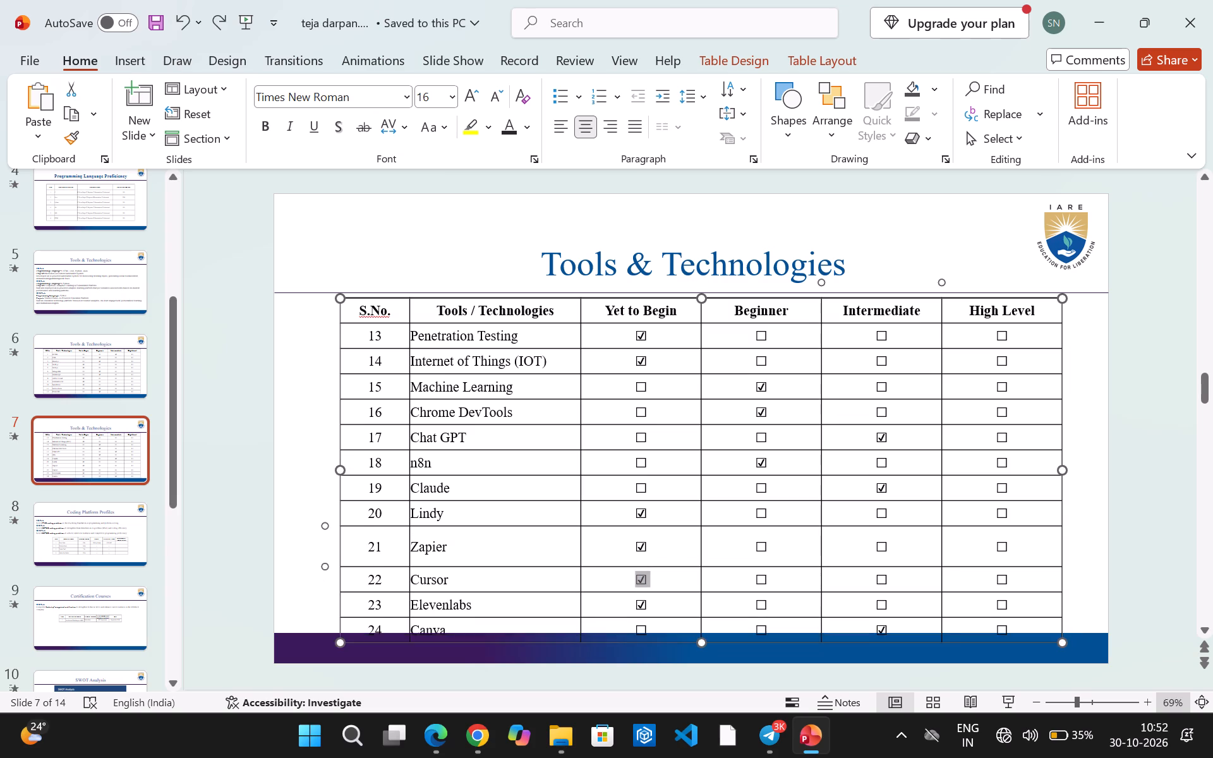
key("ctrl+z")
left_click_drag(902, 572, 882, 569)
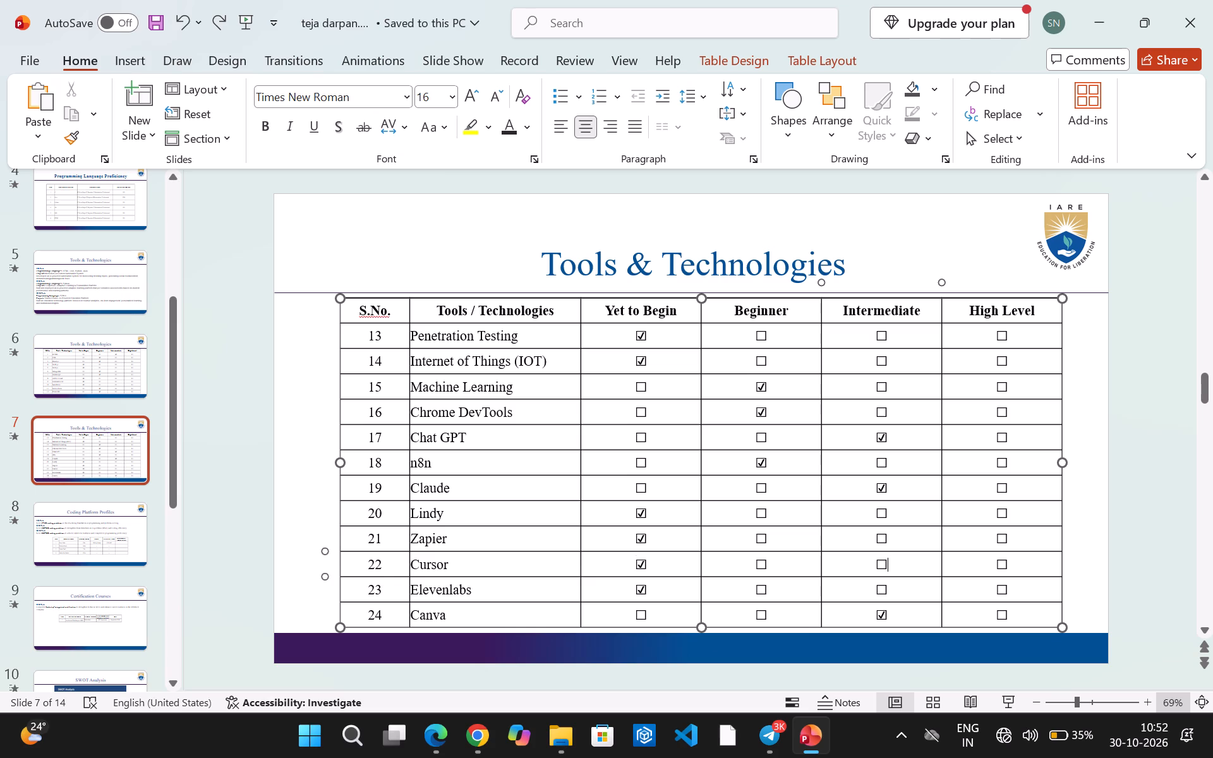
left_click_drag(882, 569, 874, 569)
key("ctrl+v")
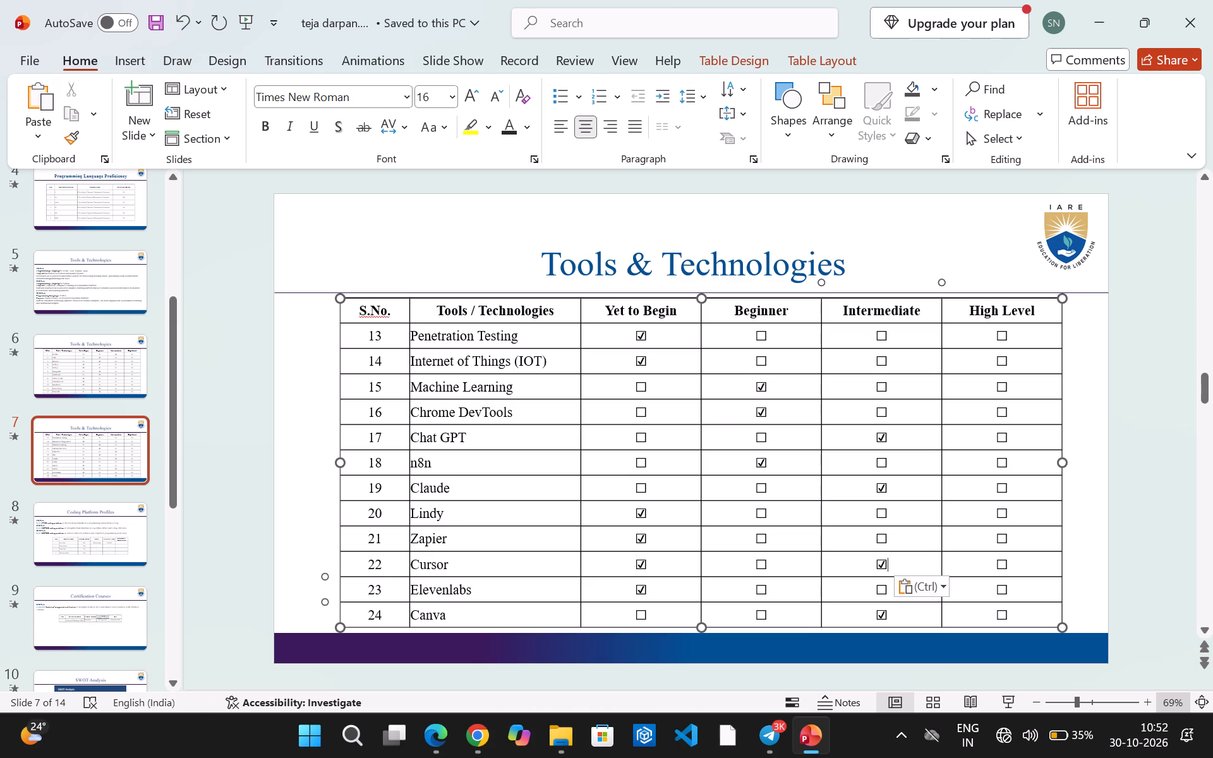
Tick Intermediate for Elevenlabs by copying the tick mark from its Yet to Begin cell over the empty checkbox.
left_click_drag(656, 590, 631, 592)
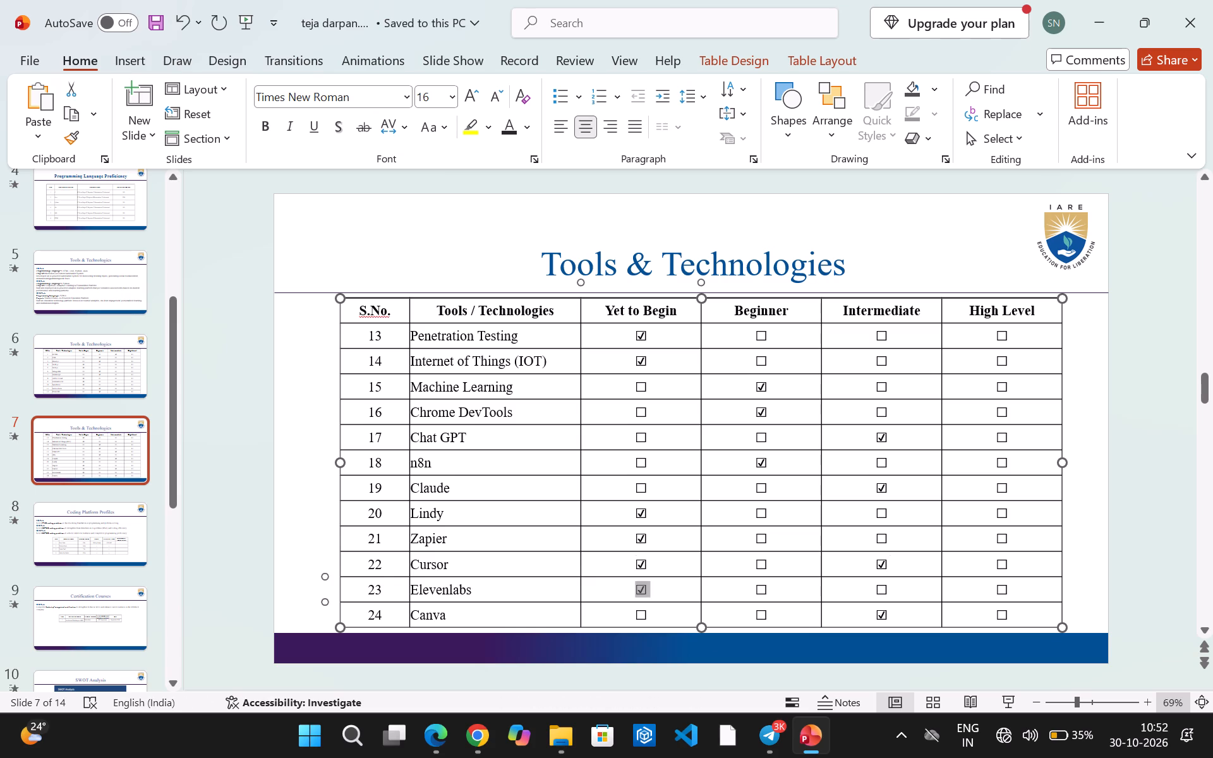
key("ctrl+c")
left_click_drag(895, 588, 879, 590)
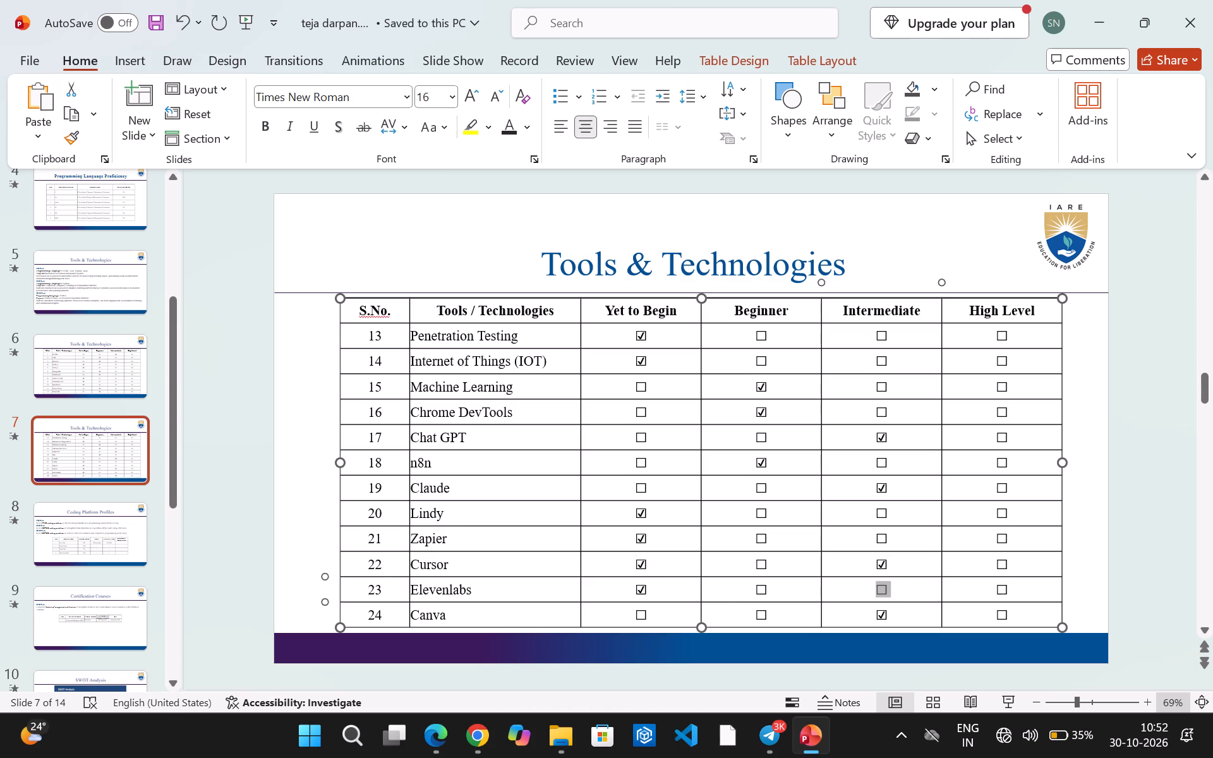
left_click_drag(879, 590, 879, 587)
key("ctrl+v")
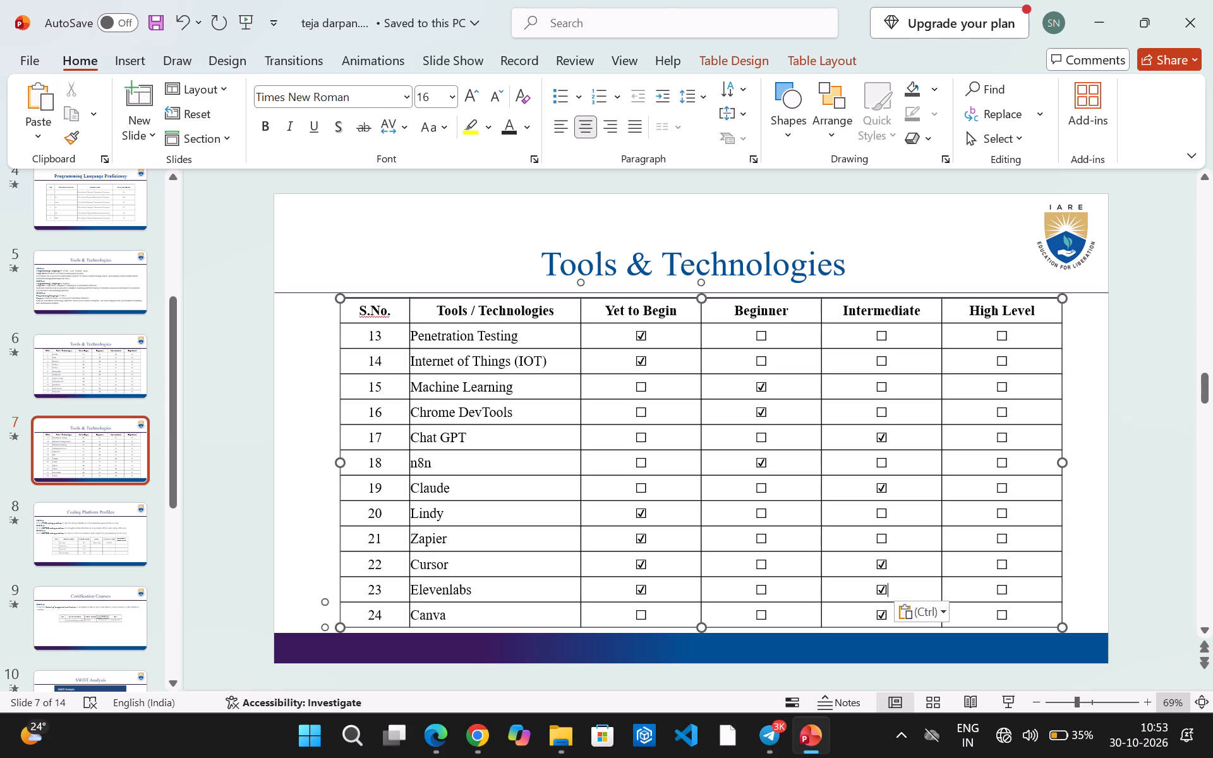
Copy the empty checkbox from Elevenlabs' Beginner cell and paste it over the Yet to Begin ticks of Elevenlabs and Cursor.
left_click_drag(771, 590, 750, 590)
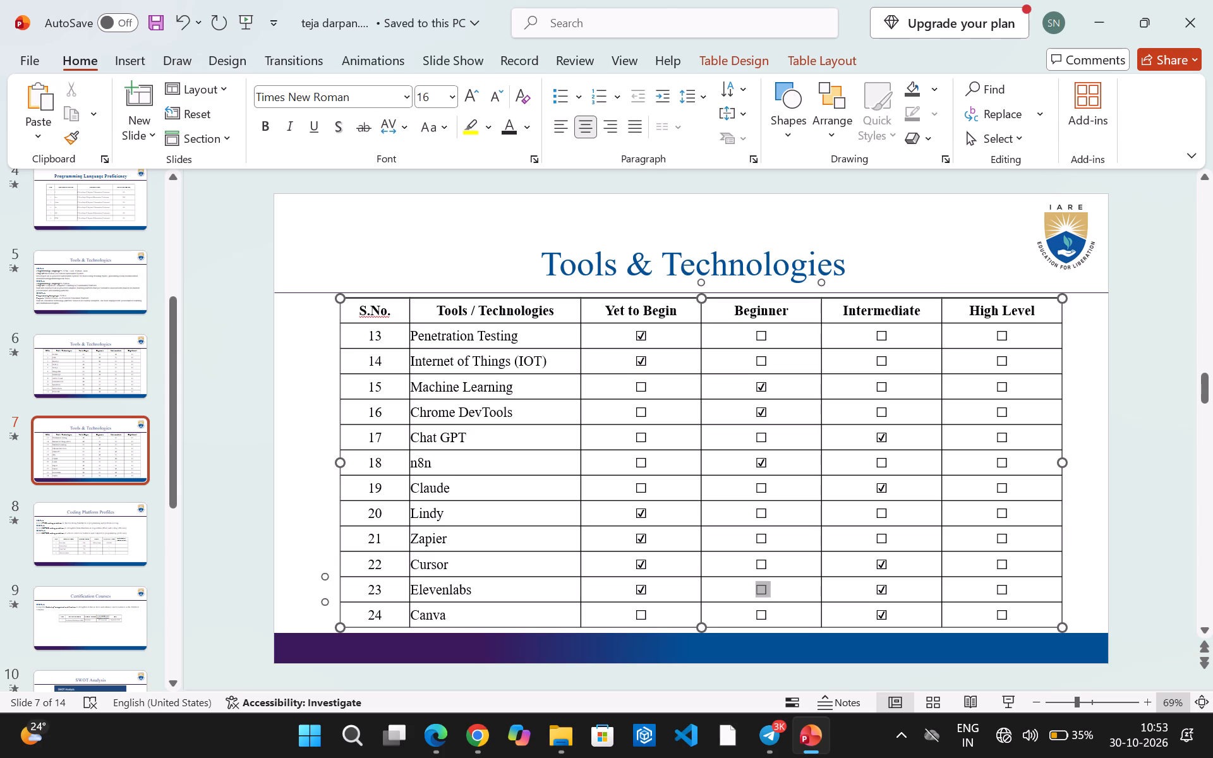
key("ctrl+c")
left_click_drag(655, 591, 639, 591)
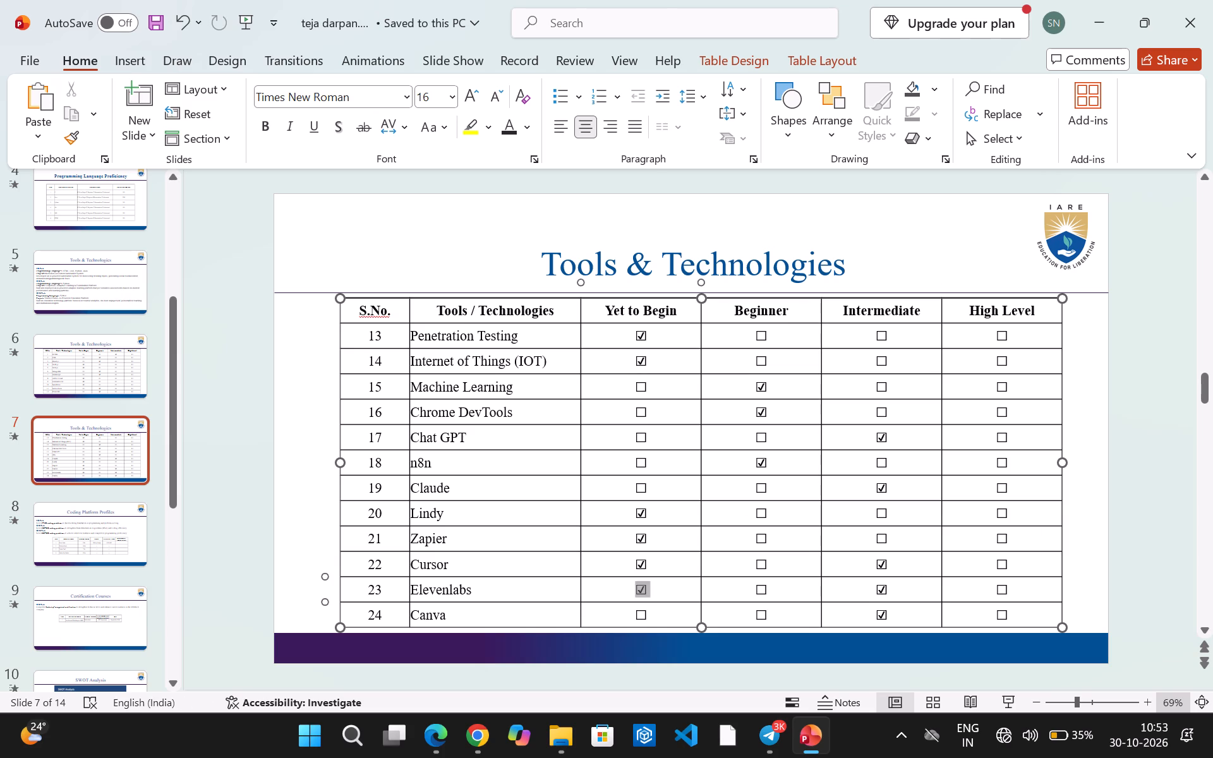
left_click_drag(639, 591, 638, 591)
key("ctrl+v")
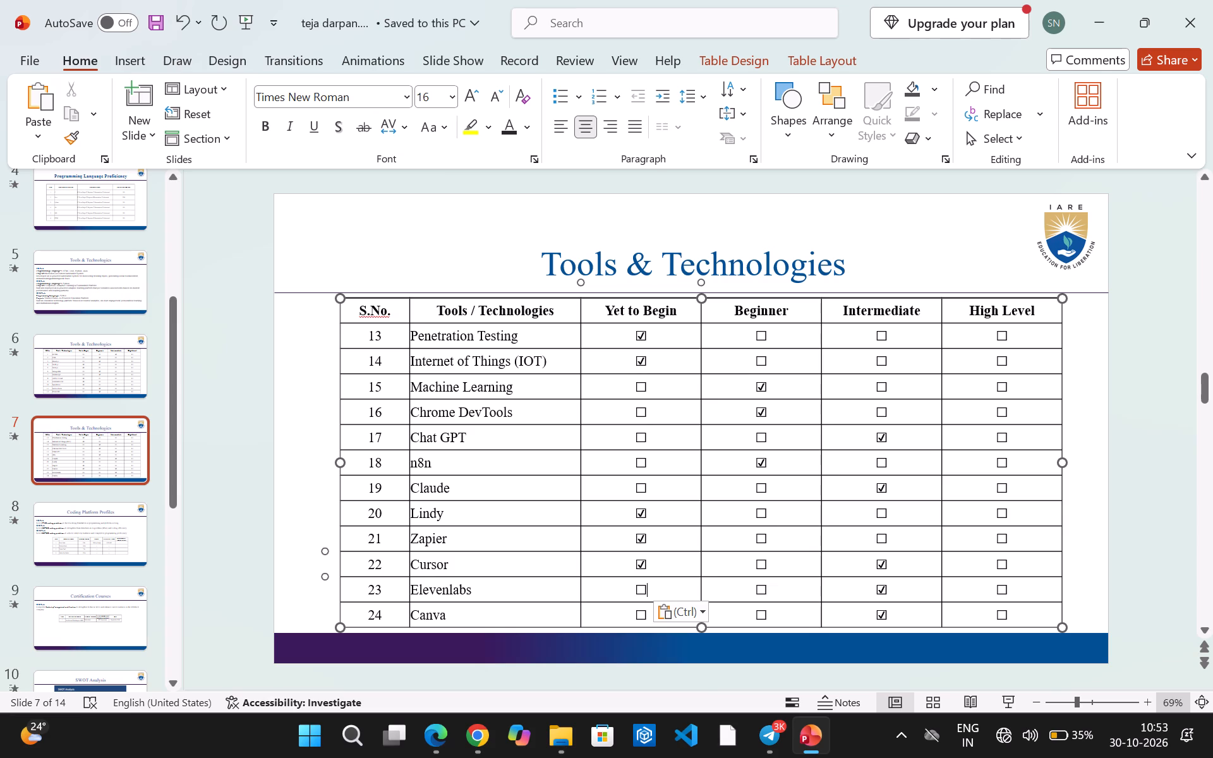
left_click(658, 565)
left_click_drag(658, 565, 630, 568)
key("ctrl+v")
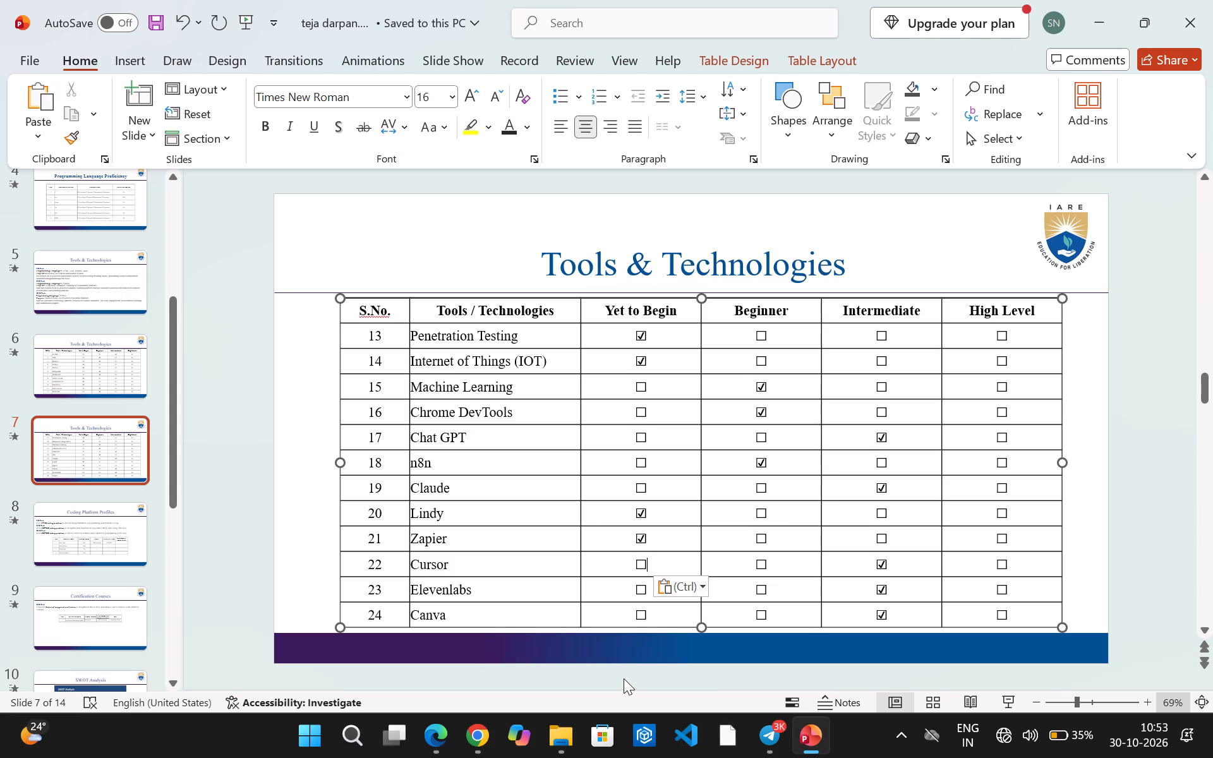
Go to slide 8, Coding Platform Profiles, to review its table of coding platforms.
left_click(117, 536)
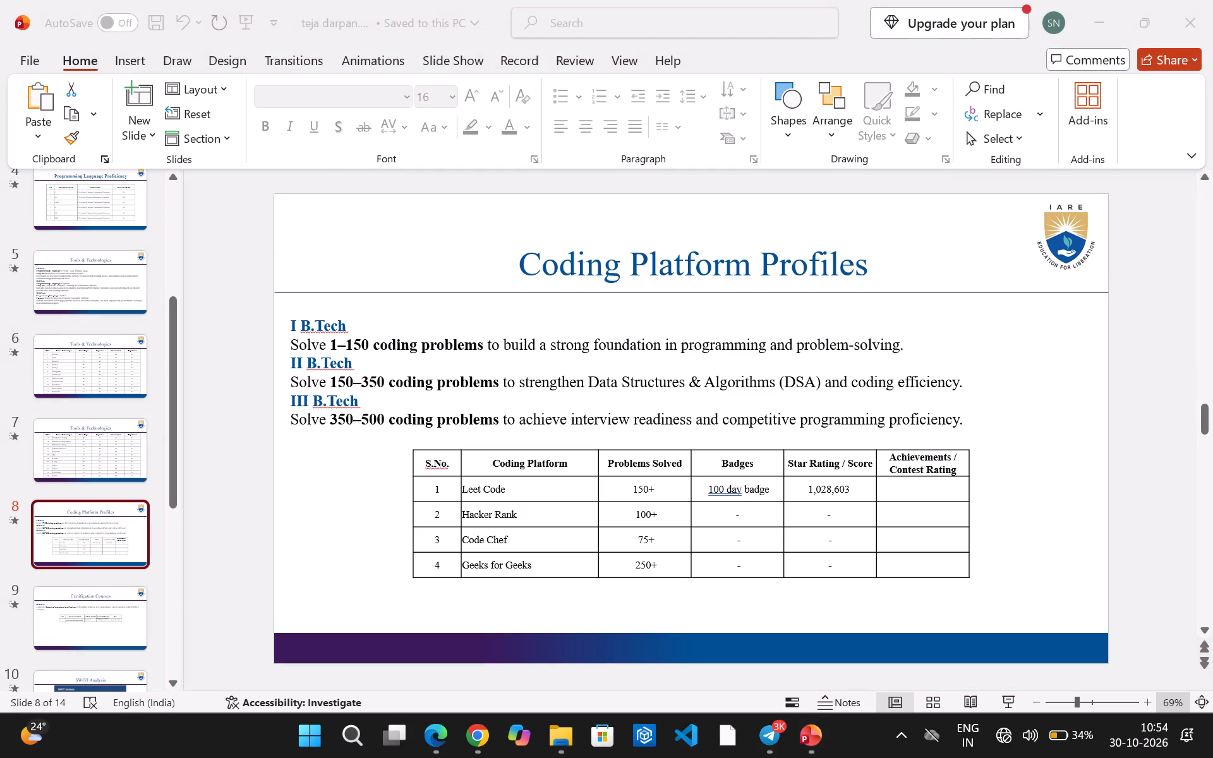
left_click(1149, 428)
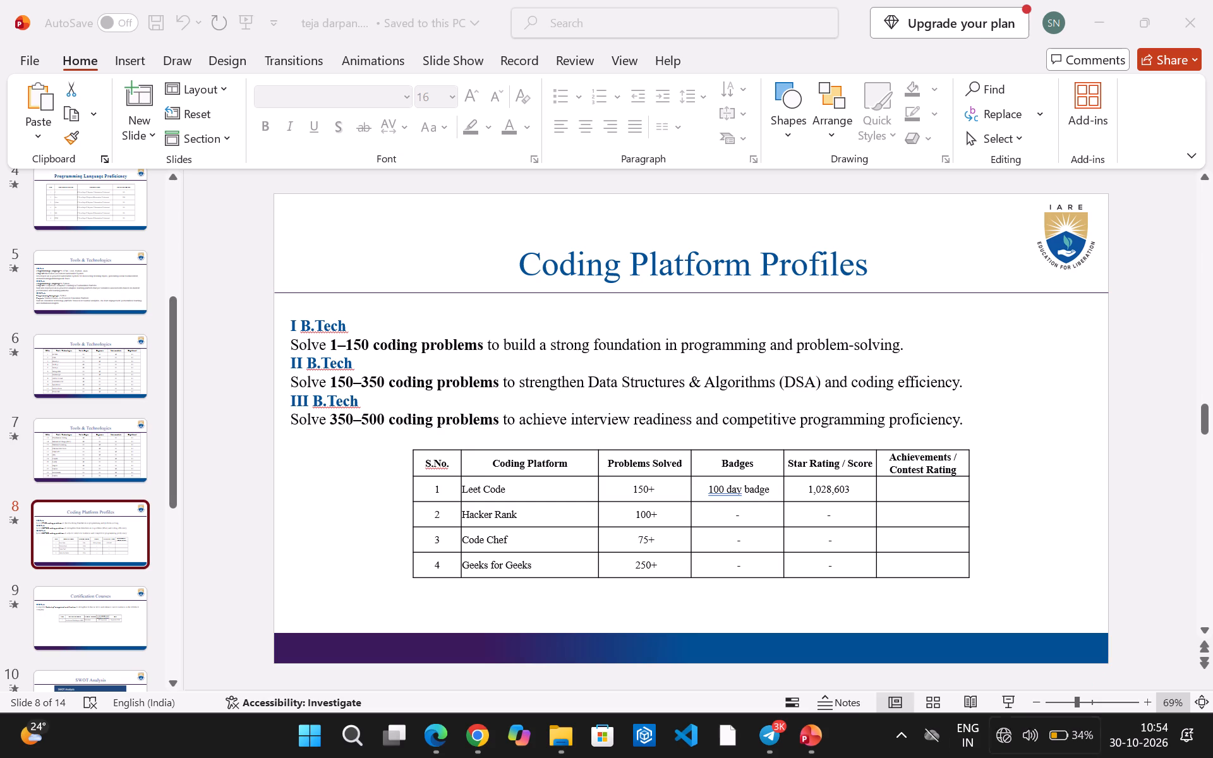